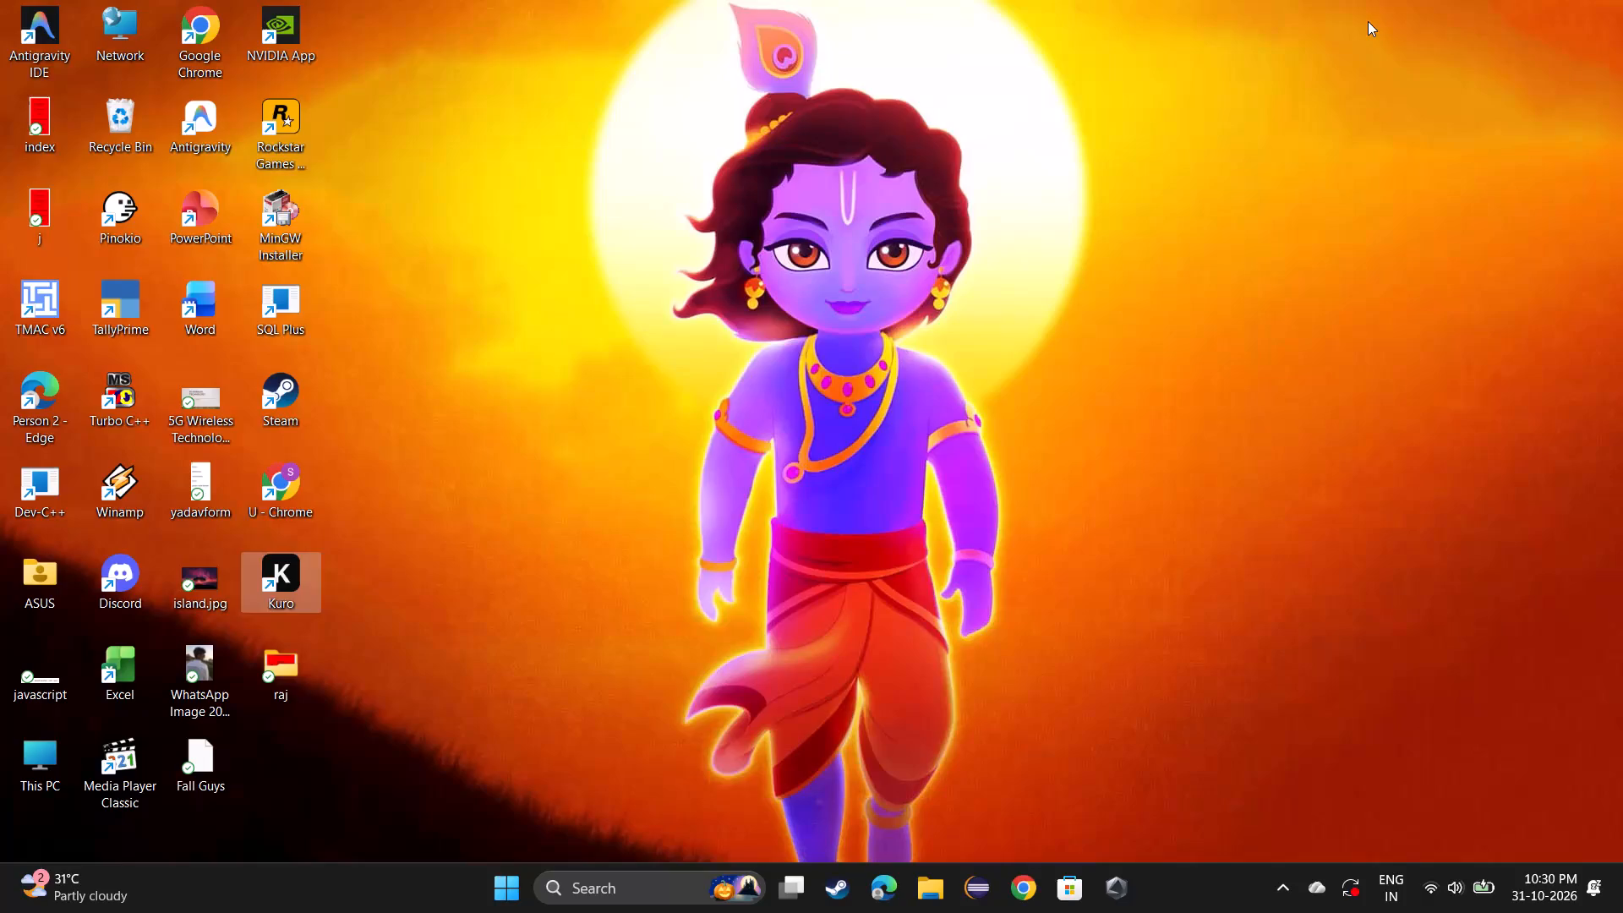
Launch the Kuro application from the desktop.
{"action": "left_click", "coordinate": [1402, 105]}
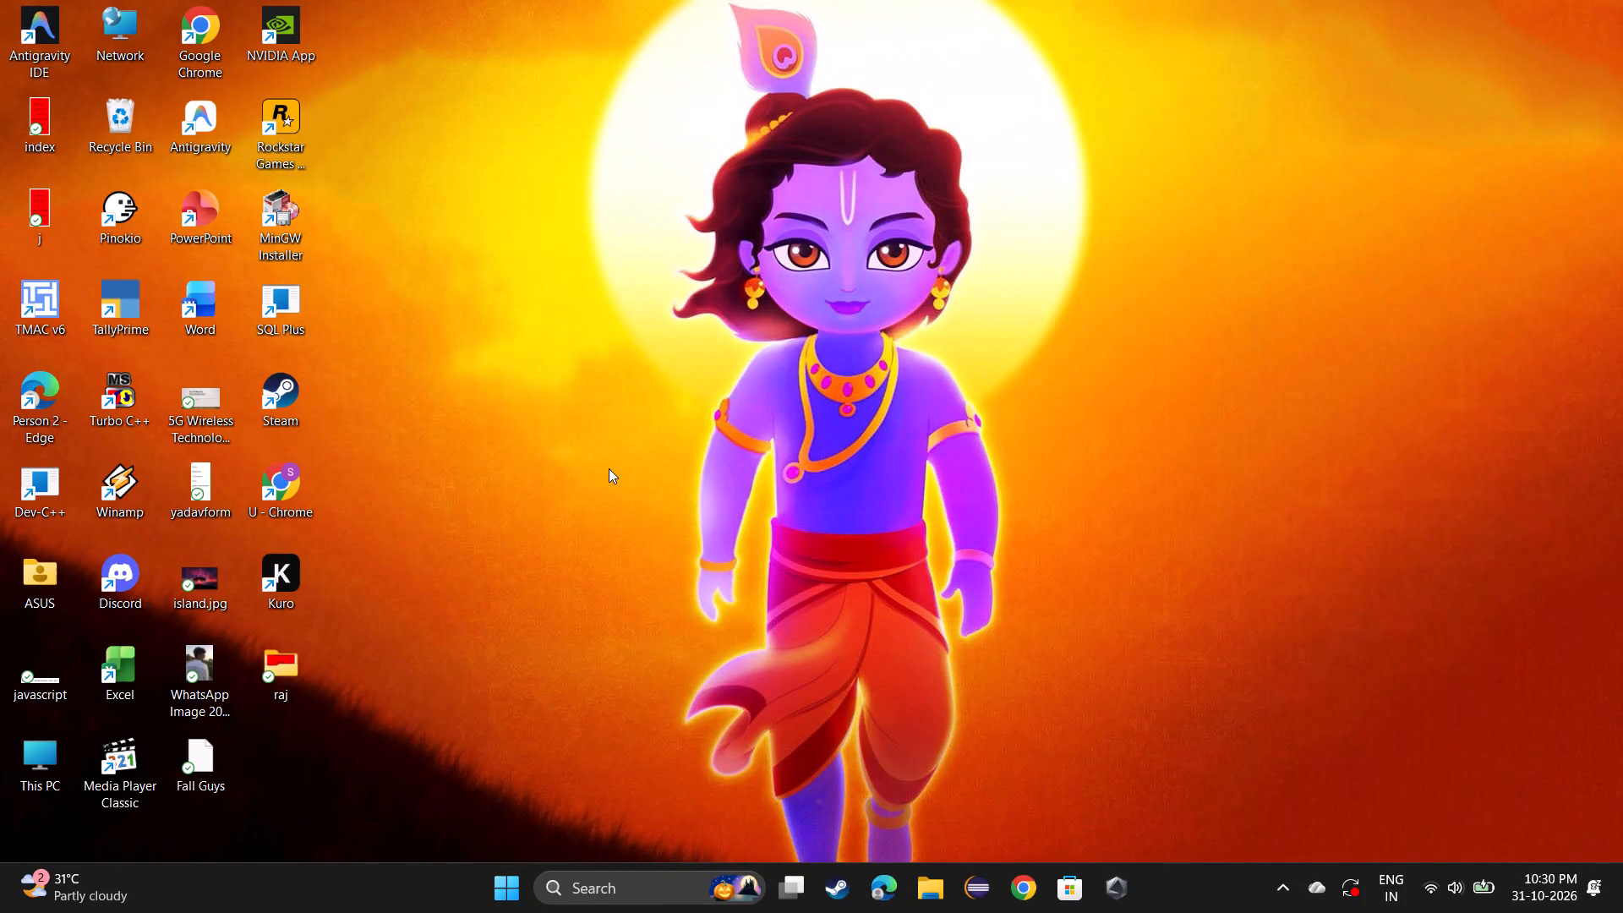
{"action": "double_click", "coordinate": [284, 577]}
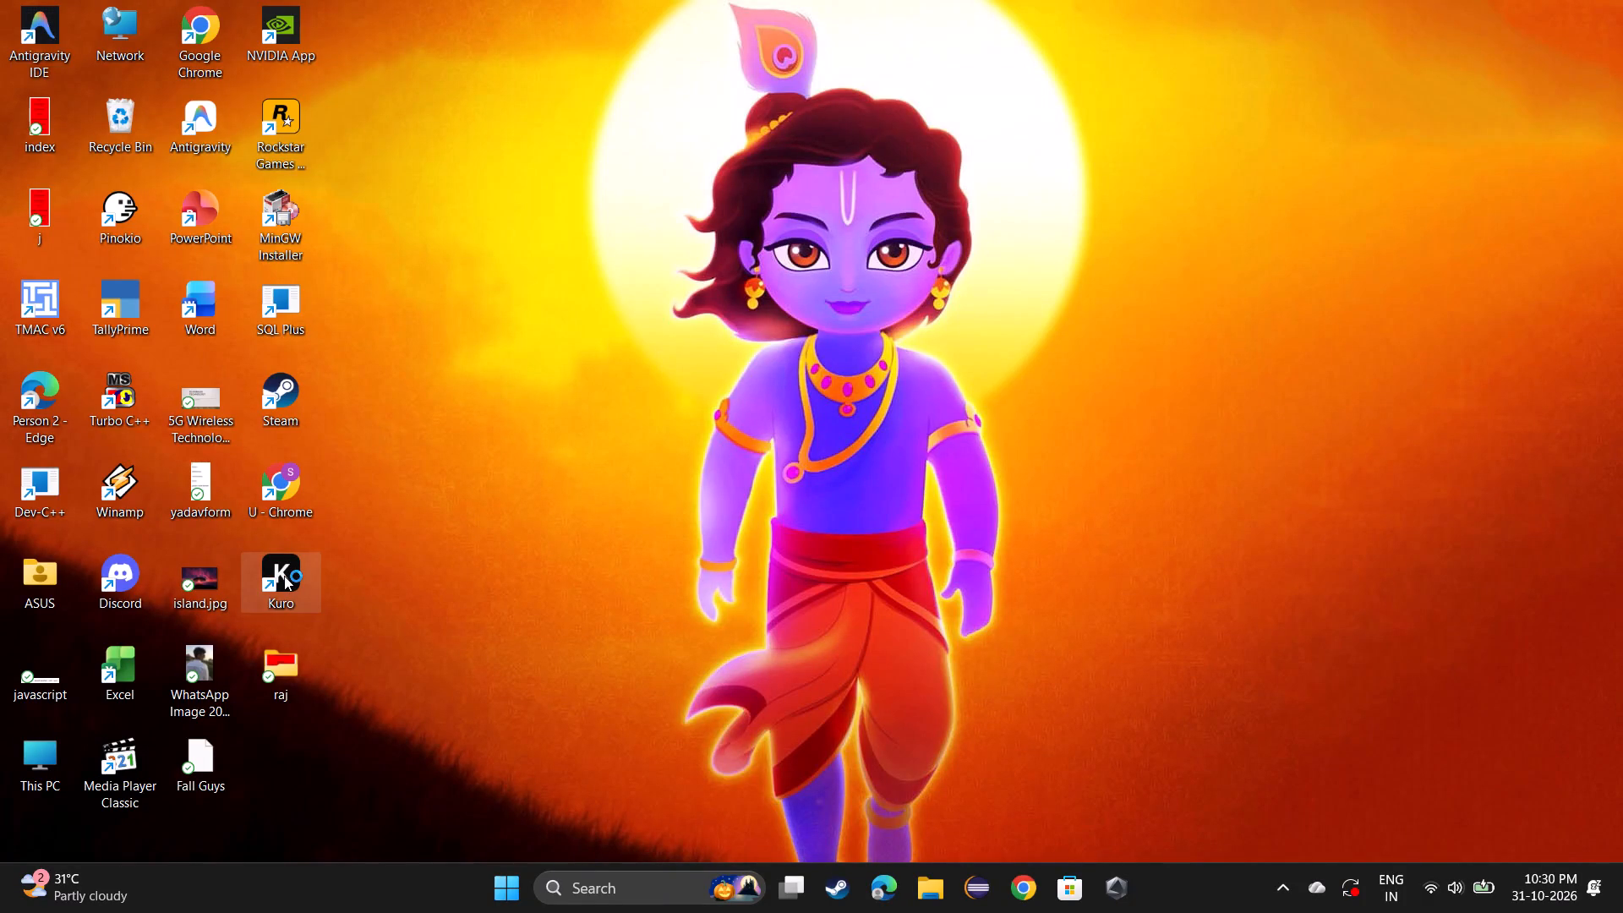
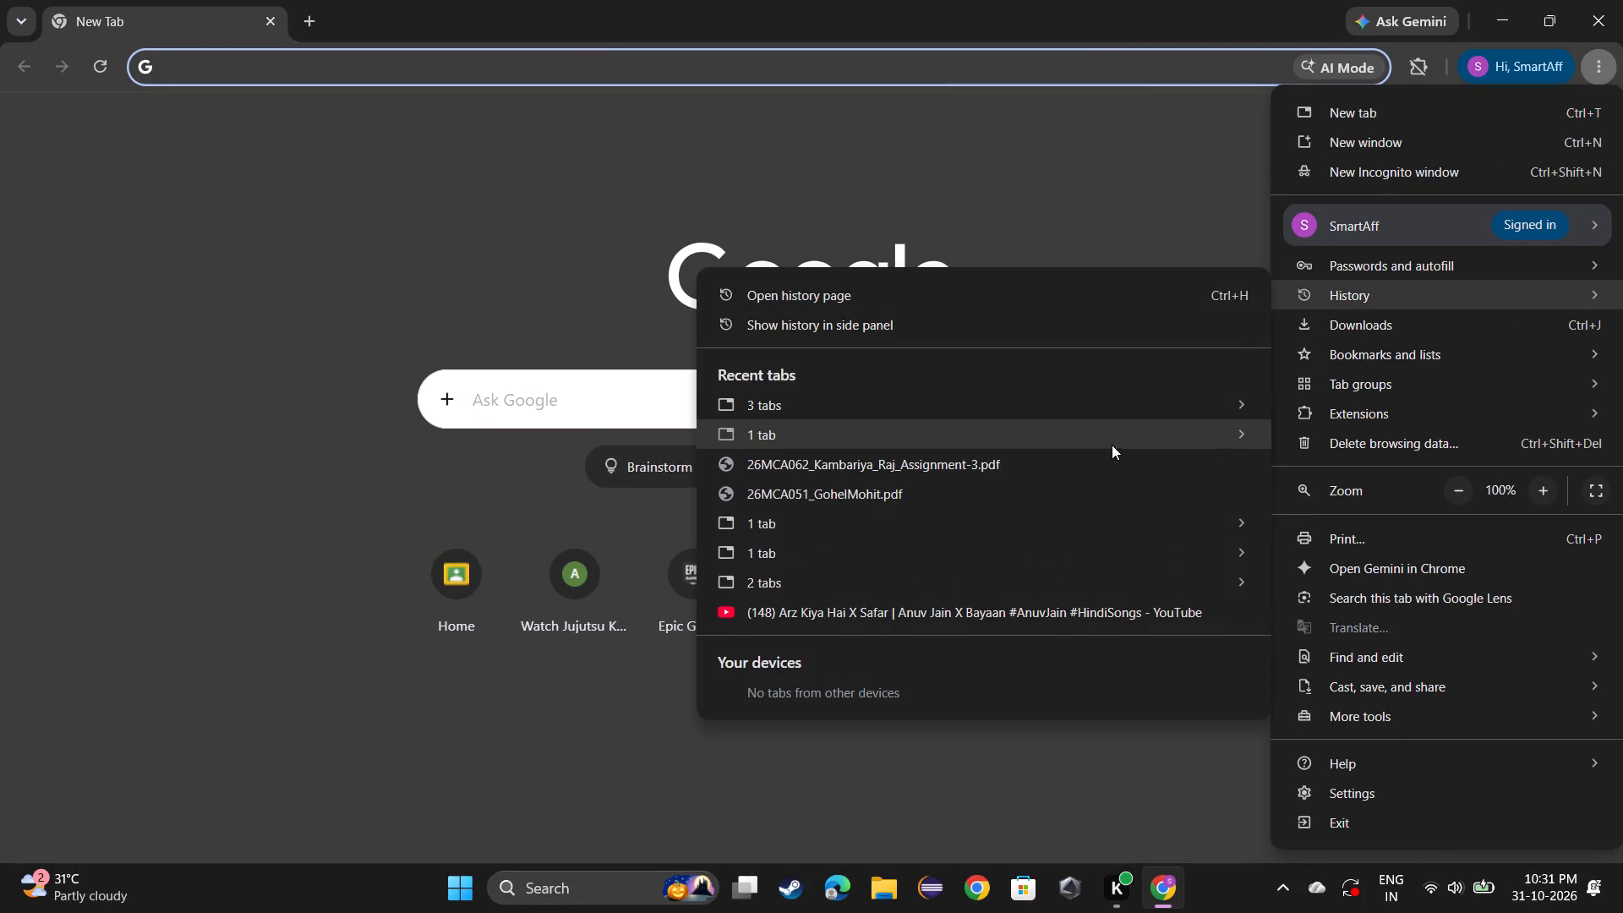
Restore the recently closed window with three tabs and switch to its Pinterest pin tab.
{"action": "left_click", "coordinate": [654, 406]}
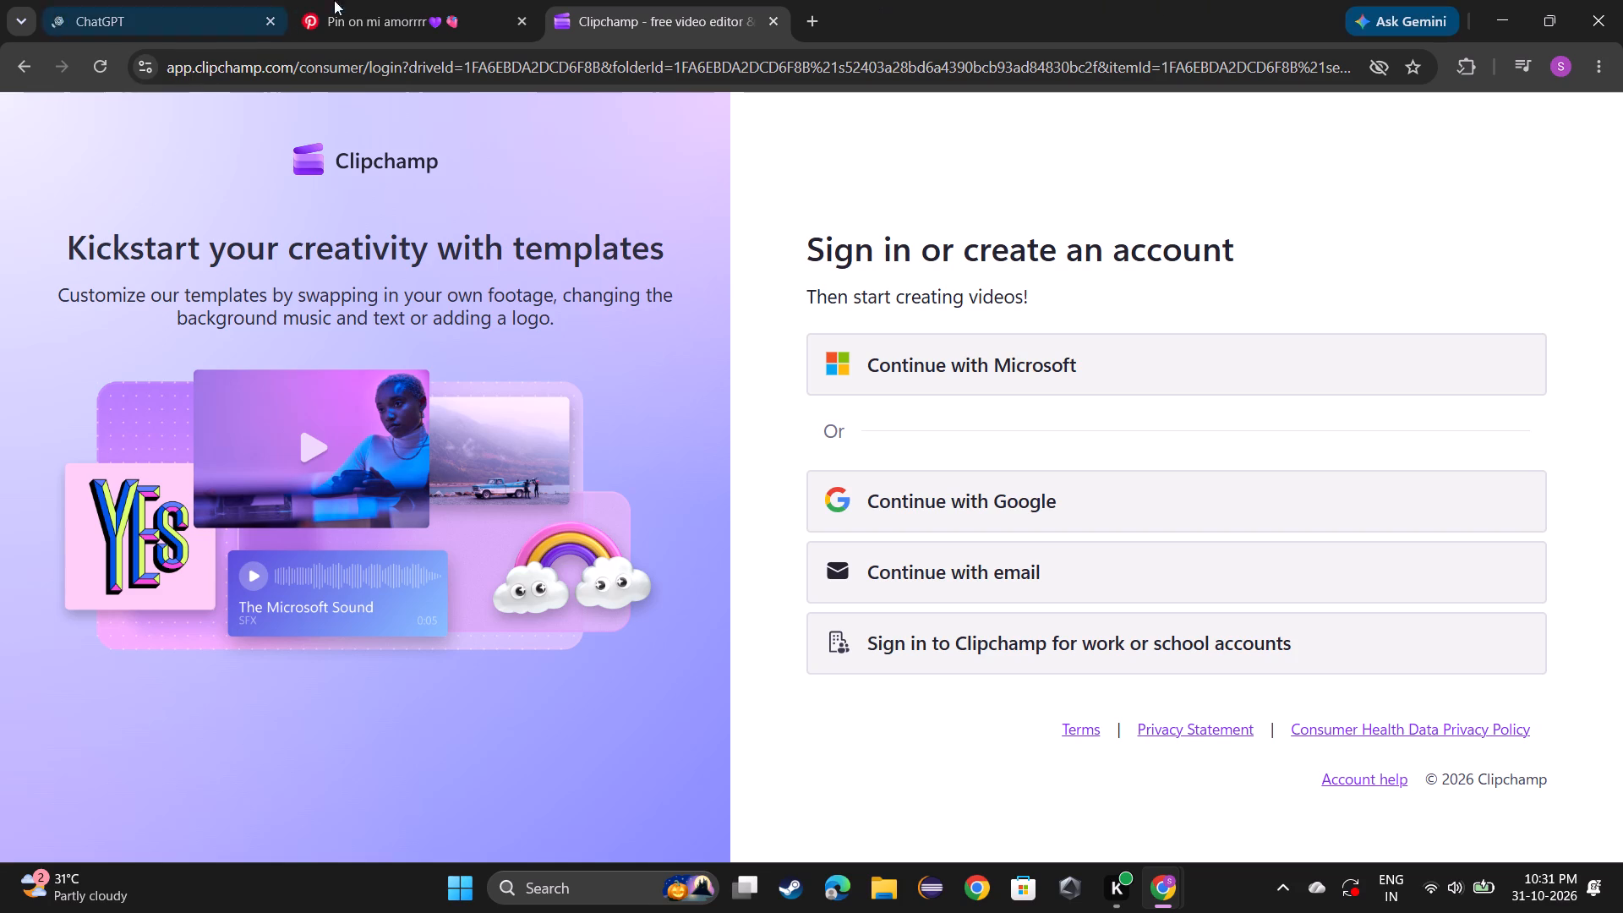
{"action": "left_click", "coordinate": [412, 0]}
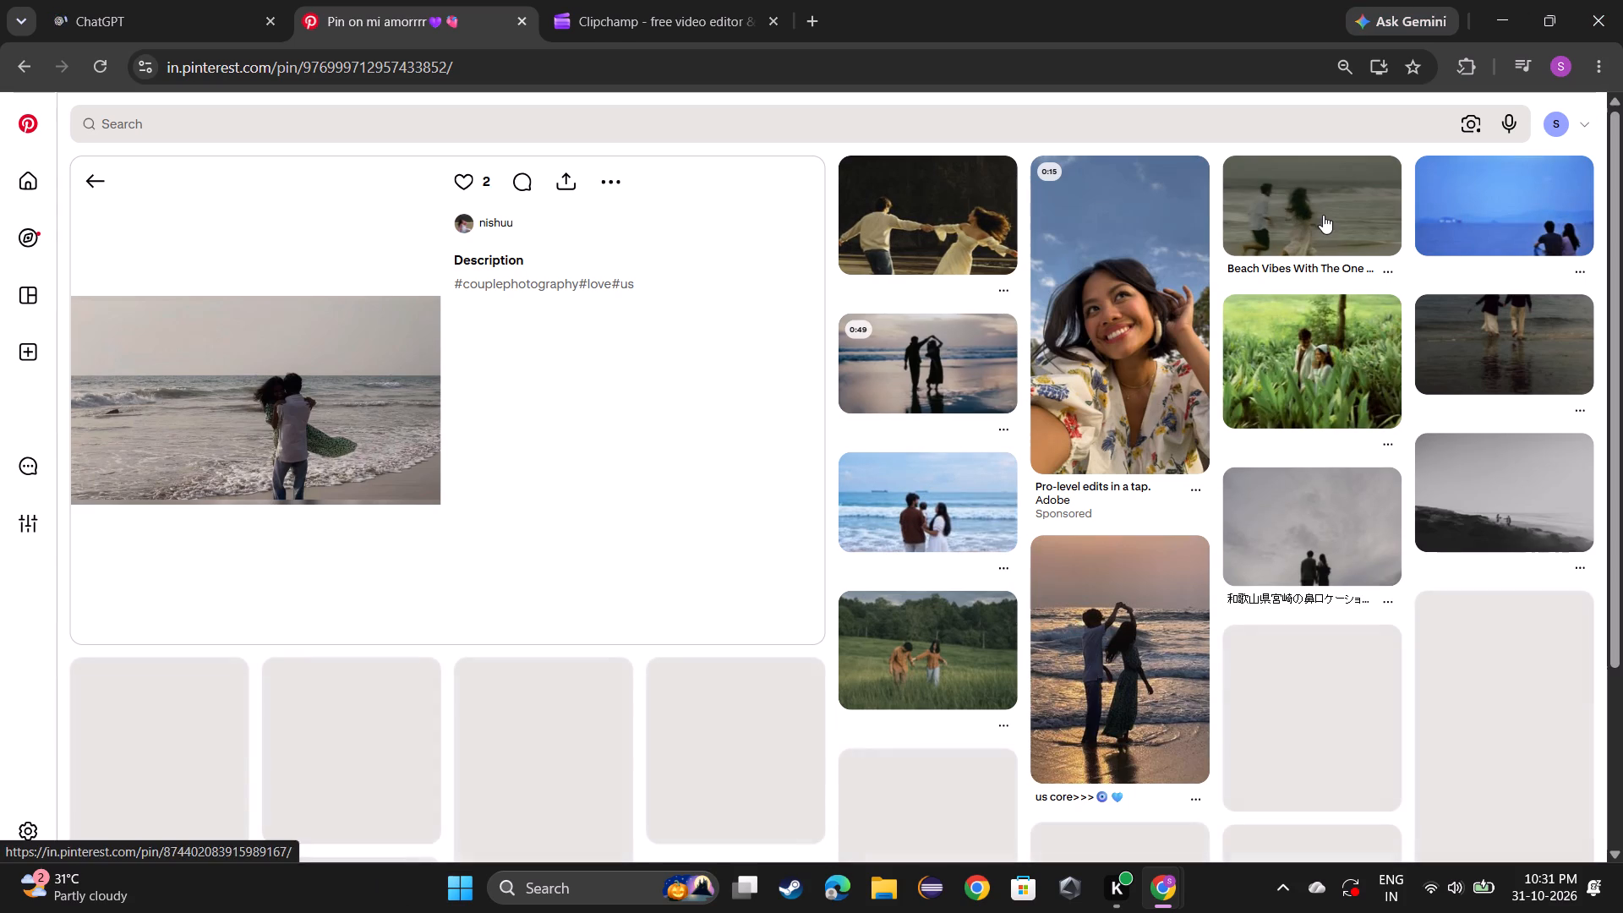
Browse through related couple photography pins on Pinterest to find a suitable background image.
{"action": "left_click", "coordinate": [966, 232]}
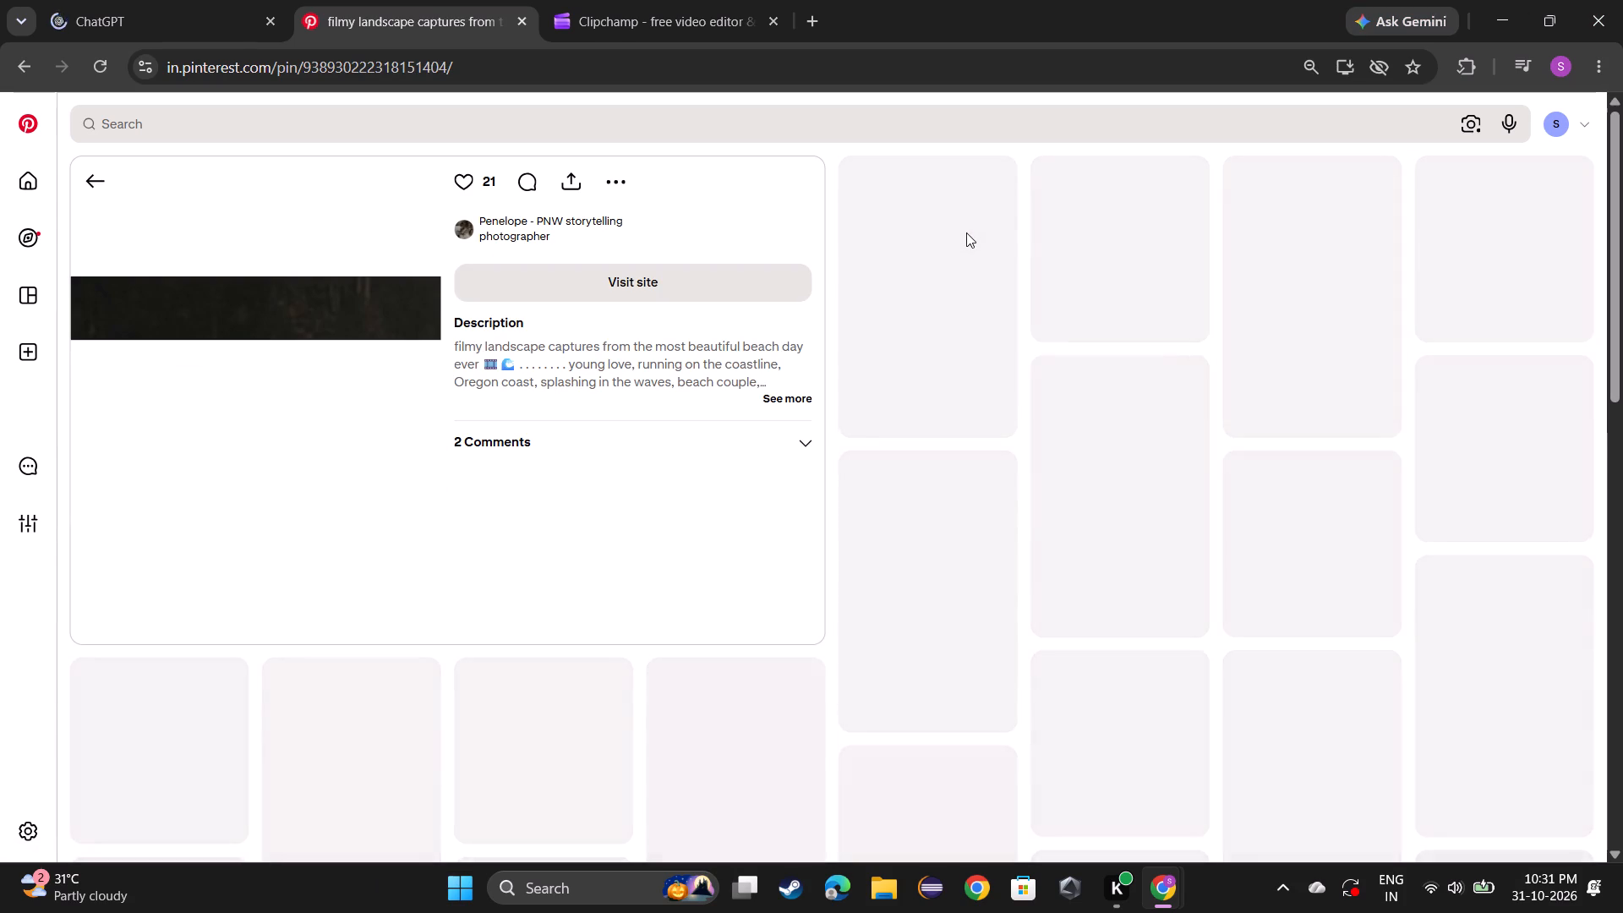
{"action": "scroll", "coordinate": [1055, 322], "scroll_direction": "down", "scroll_amount": 5}
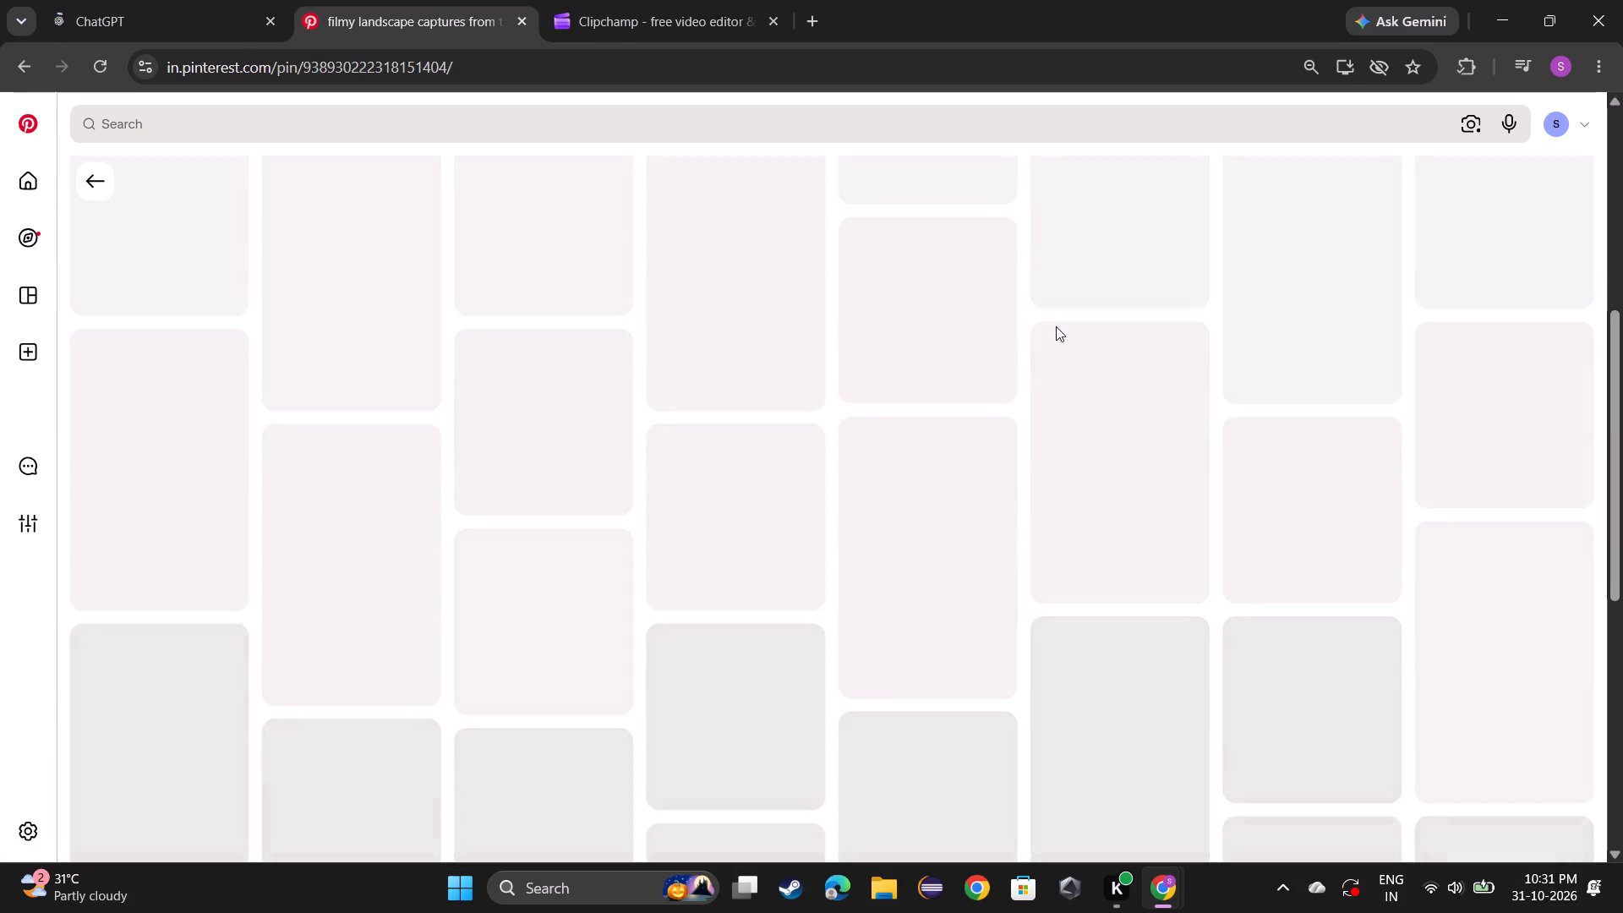
{"action": "scroll", "coordinate": [1056, 325], "scroll_direction": "up", "scroll_amount": 5}
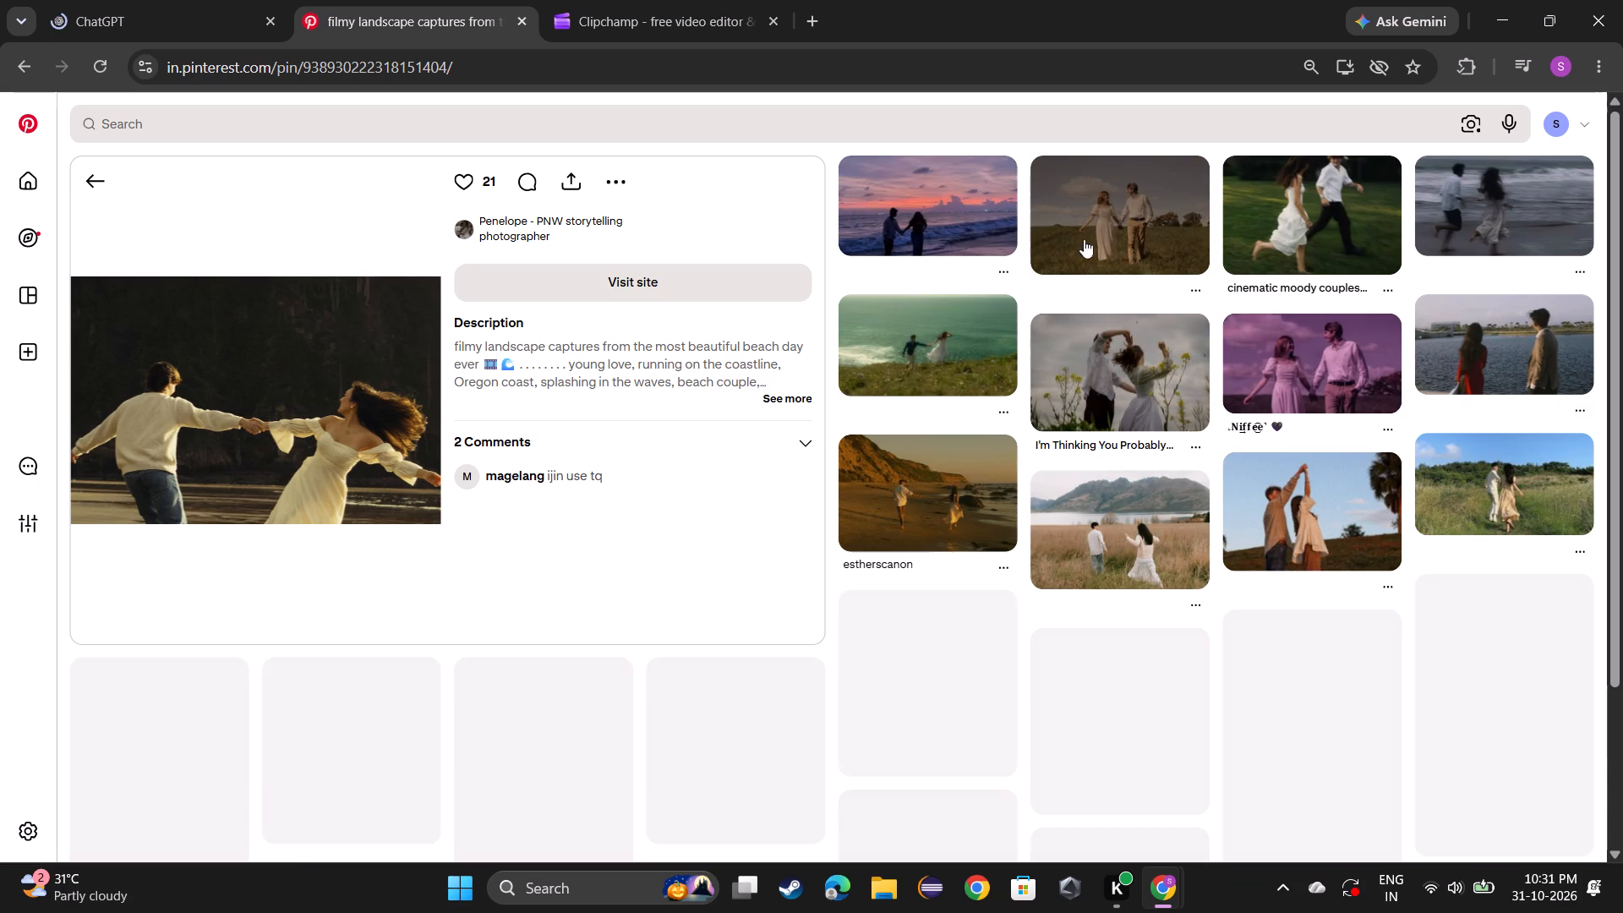
{"action": "left_click", "coordinate": [1121, 262]}
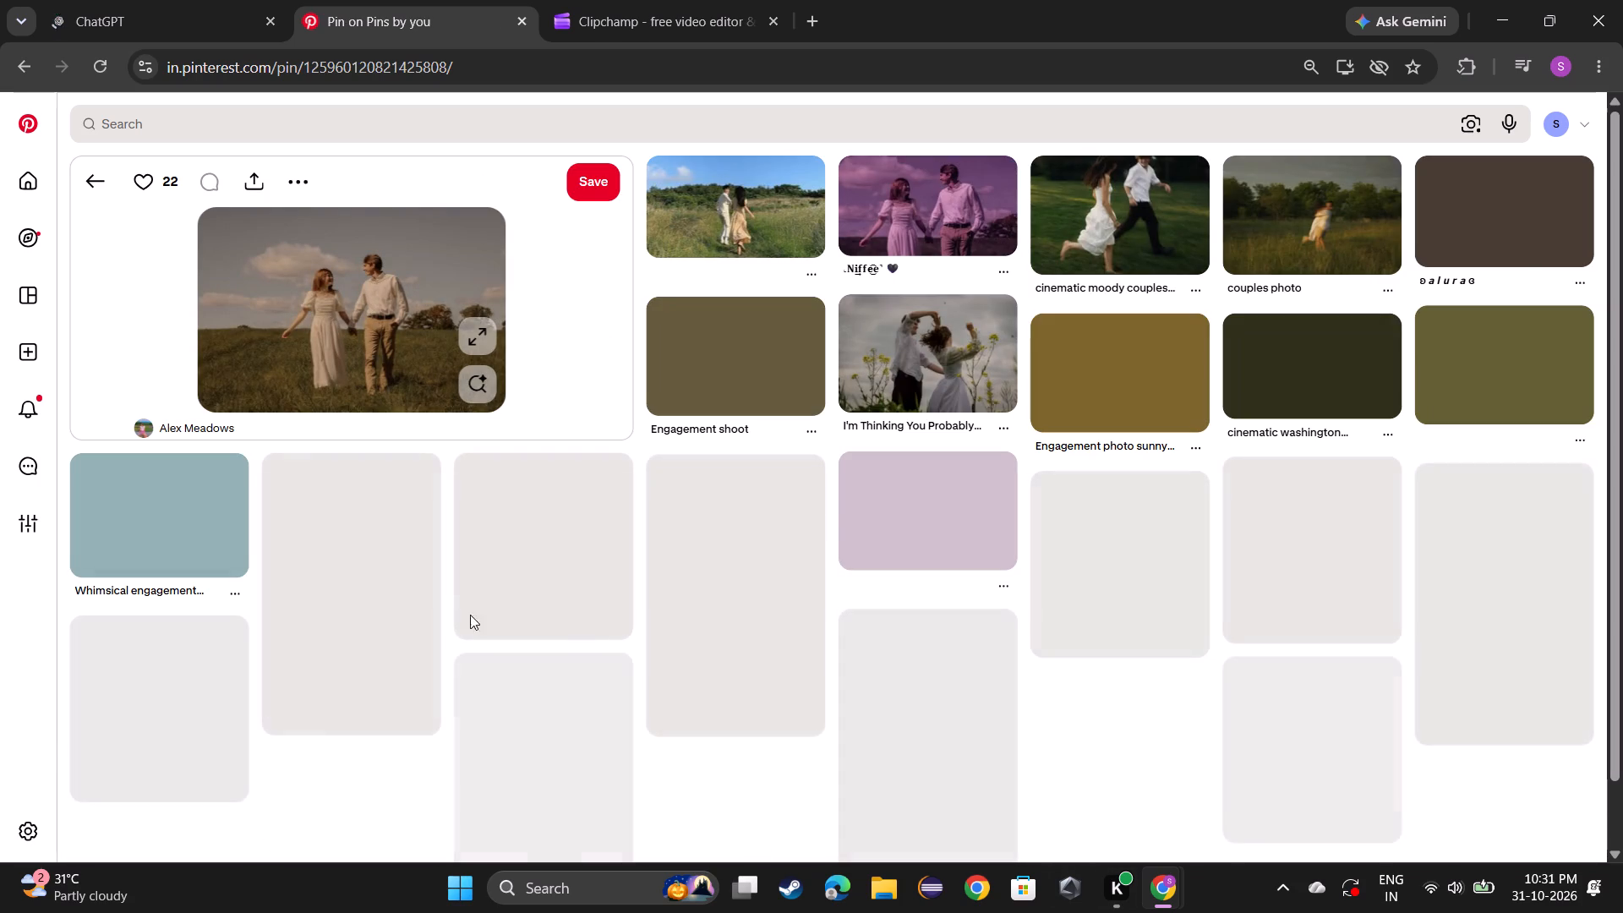
{"action": "left_click", "coordinate": [1143, 249]}
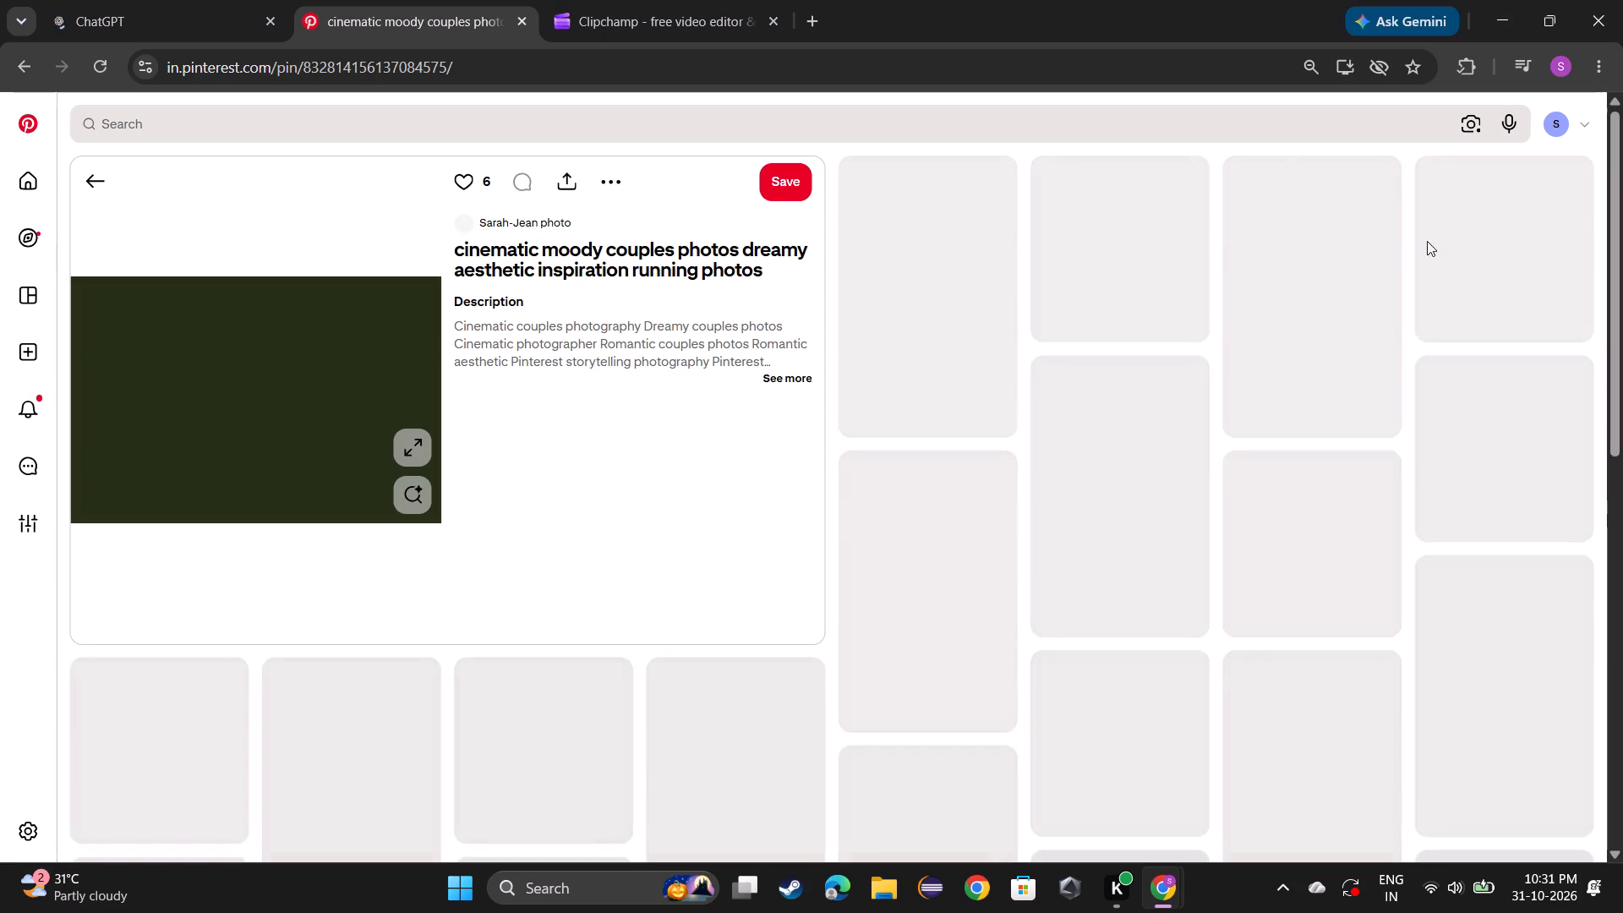
{"action": "scroll", "coordinate": [799, 205], "scroll_direction": "down", "scroll_amount": 3}
{"action": "scroll", "coordinate": [799, 202], "scroll_direction": "up", "scroll_amount": 5}
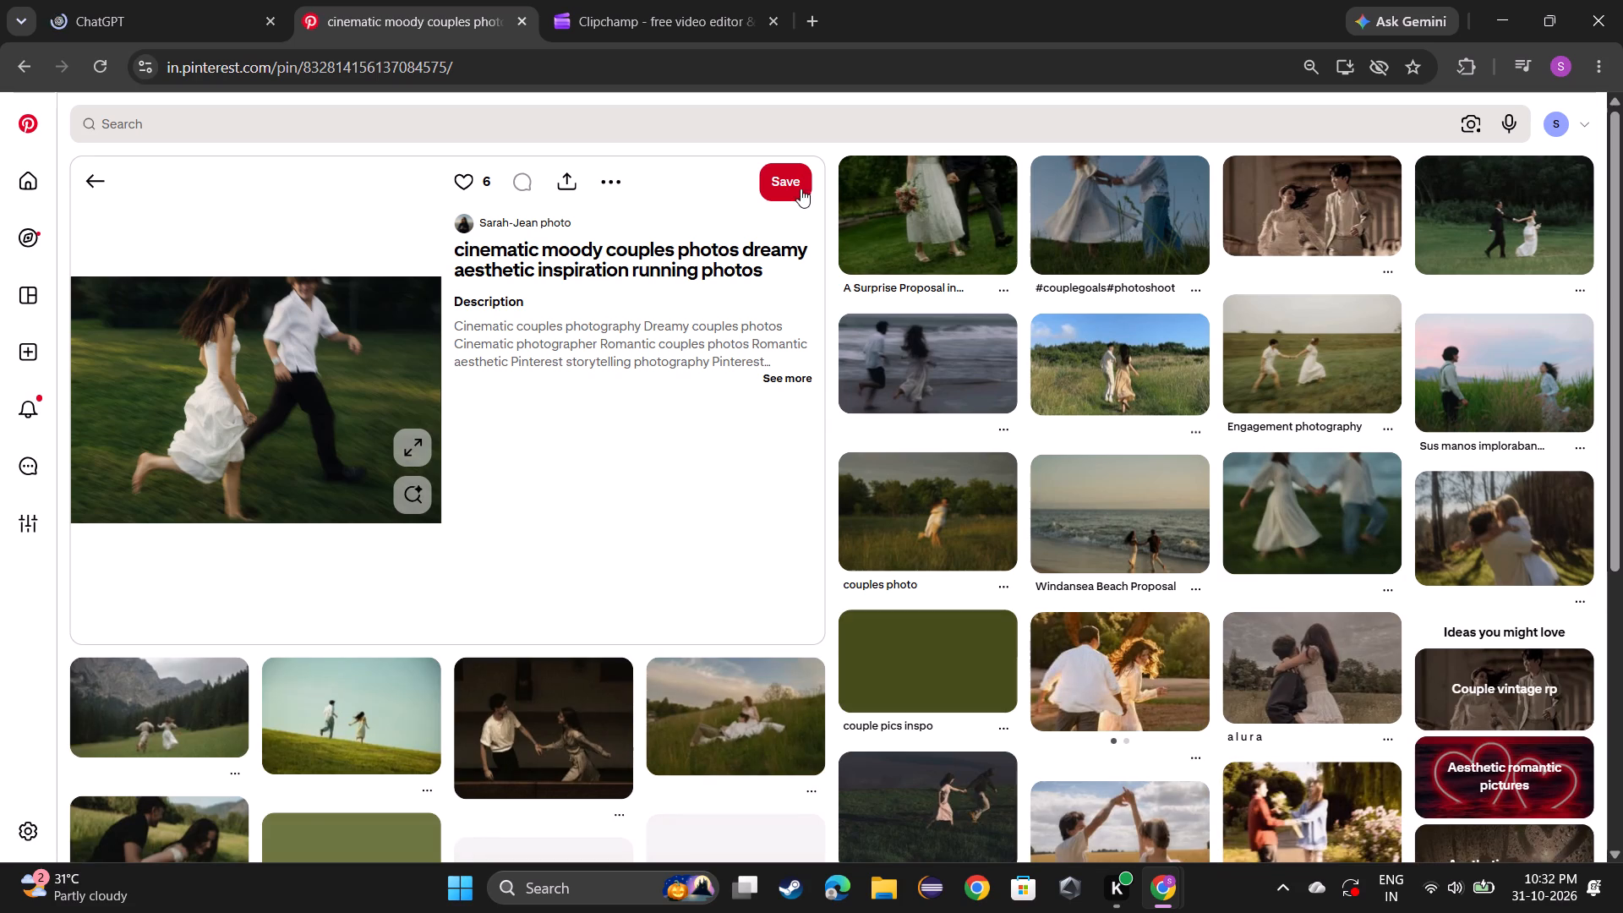
{"action": "left_click", "coordinate": [1146, 225]}
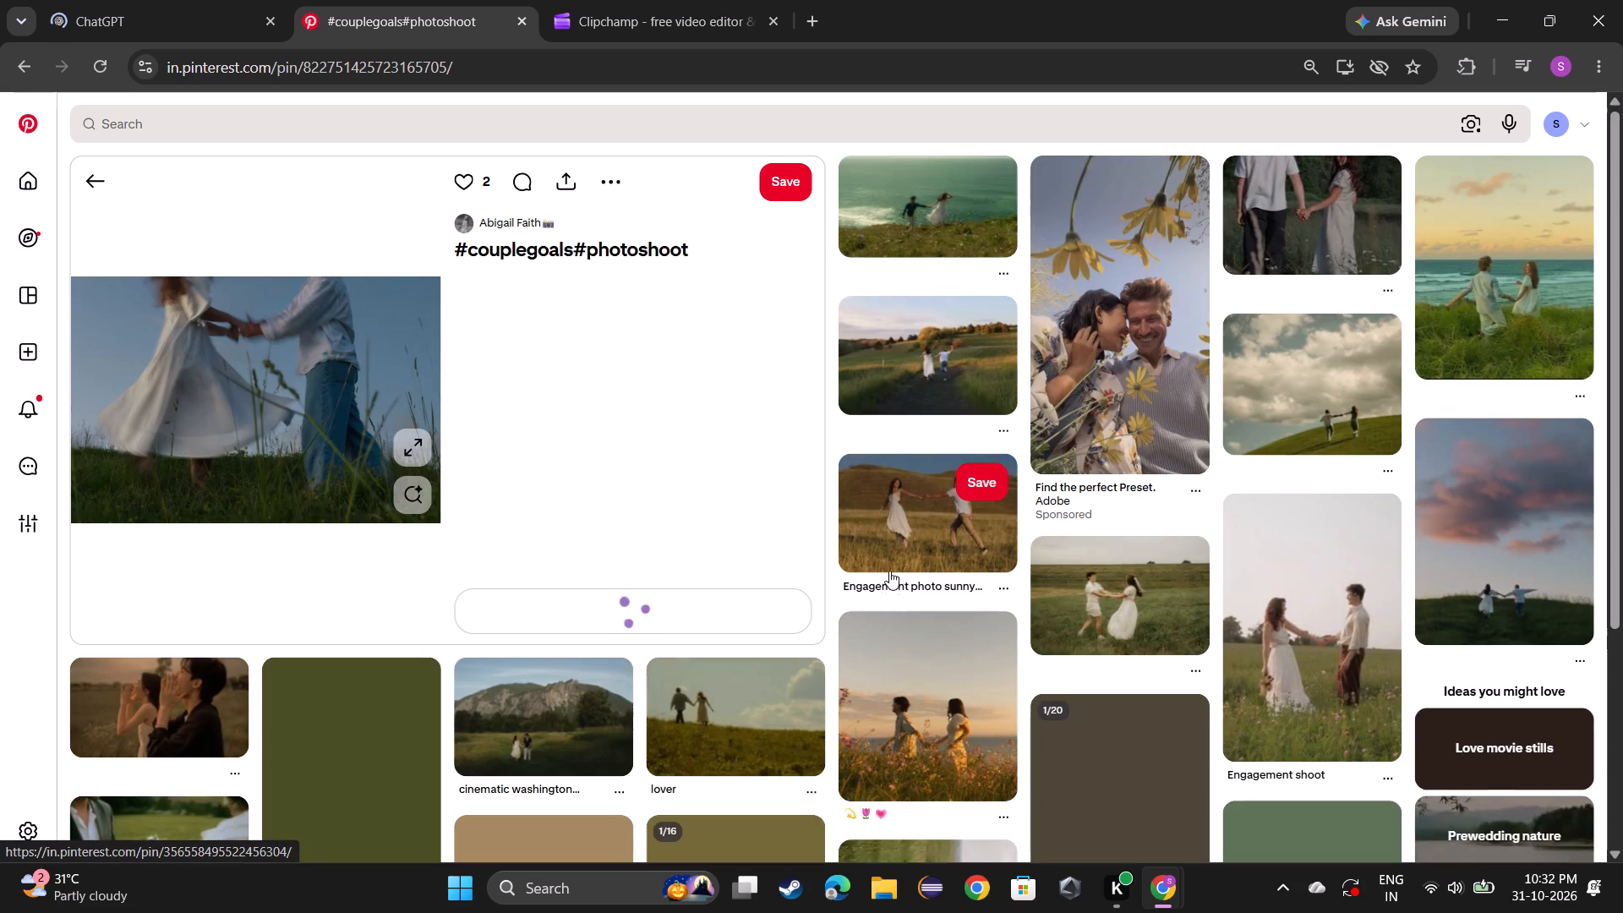
{"action": "scroll", "coordinate": [889, 571], "scroll_direction": "down", "scroll_amount": 2}
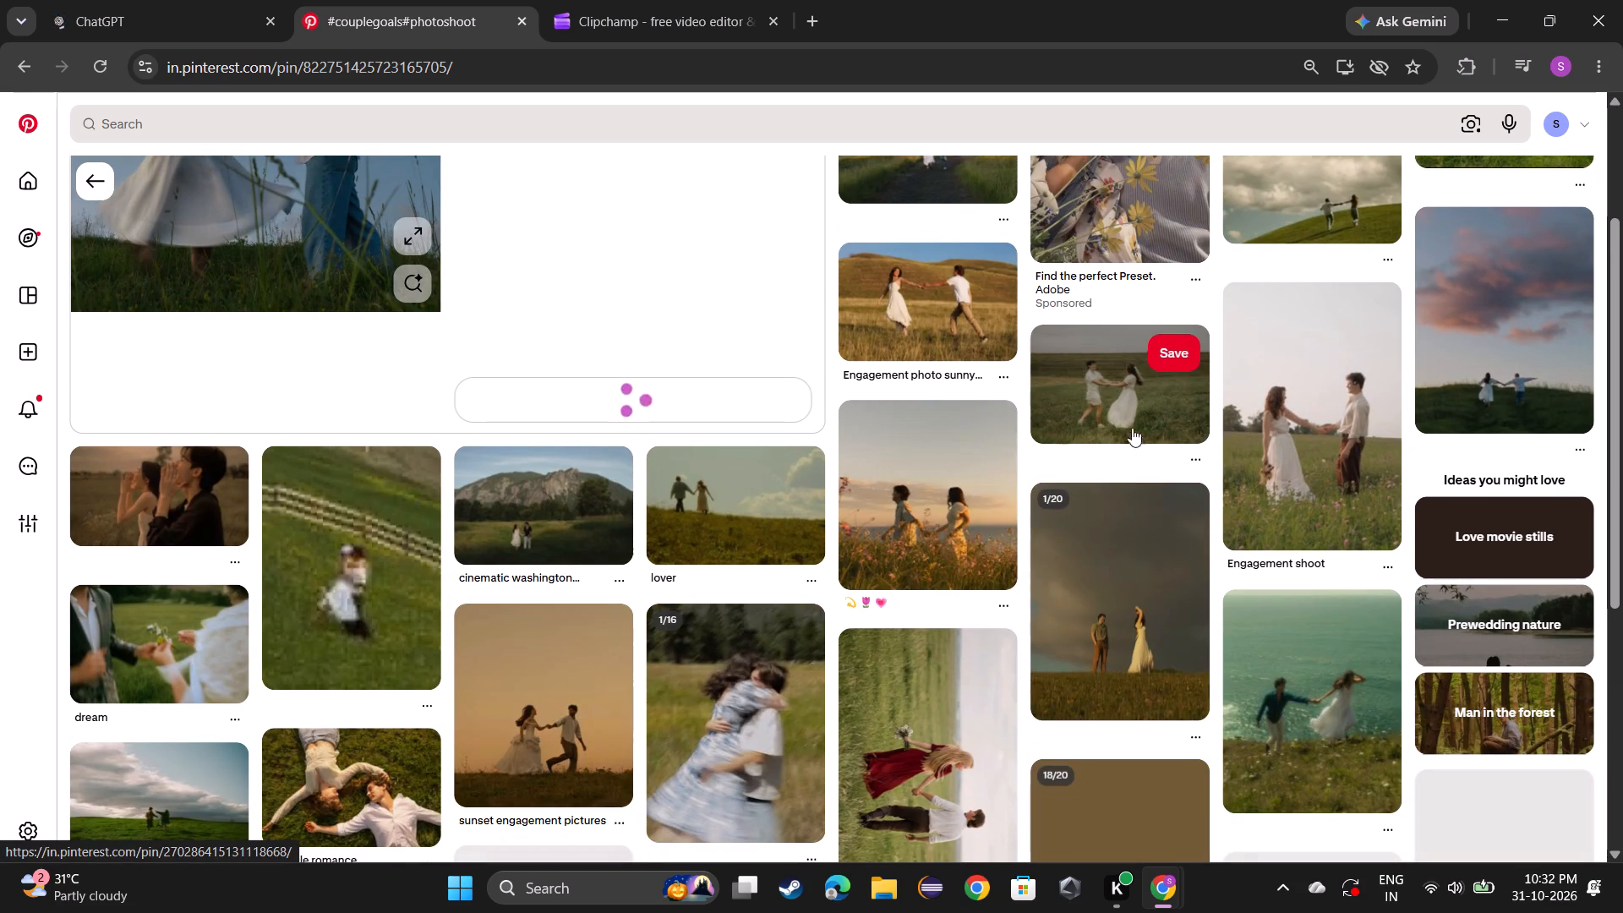
{"action": "scroll", "coordinate": [1128, 421], "scroll_direction": "up", "scroll_amount": 5}
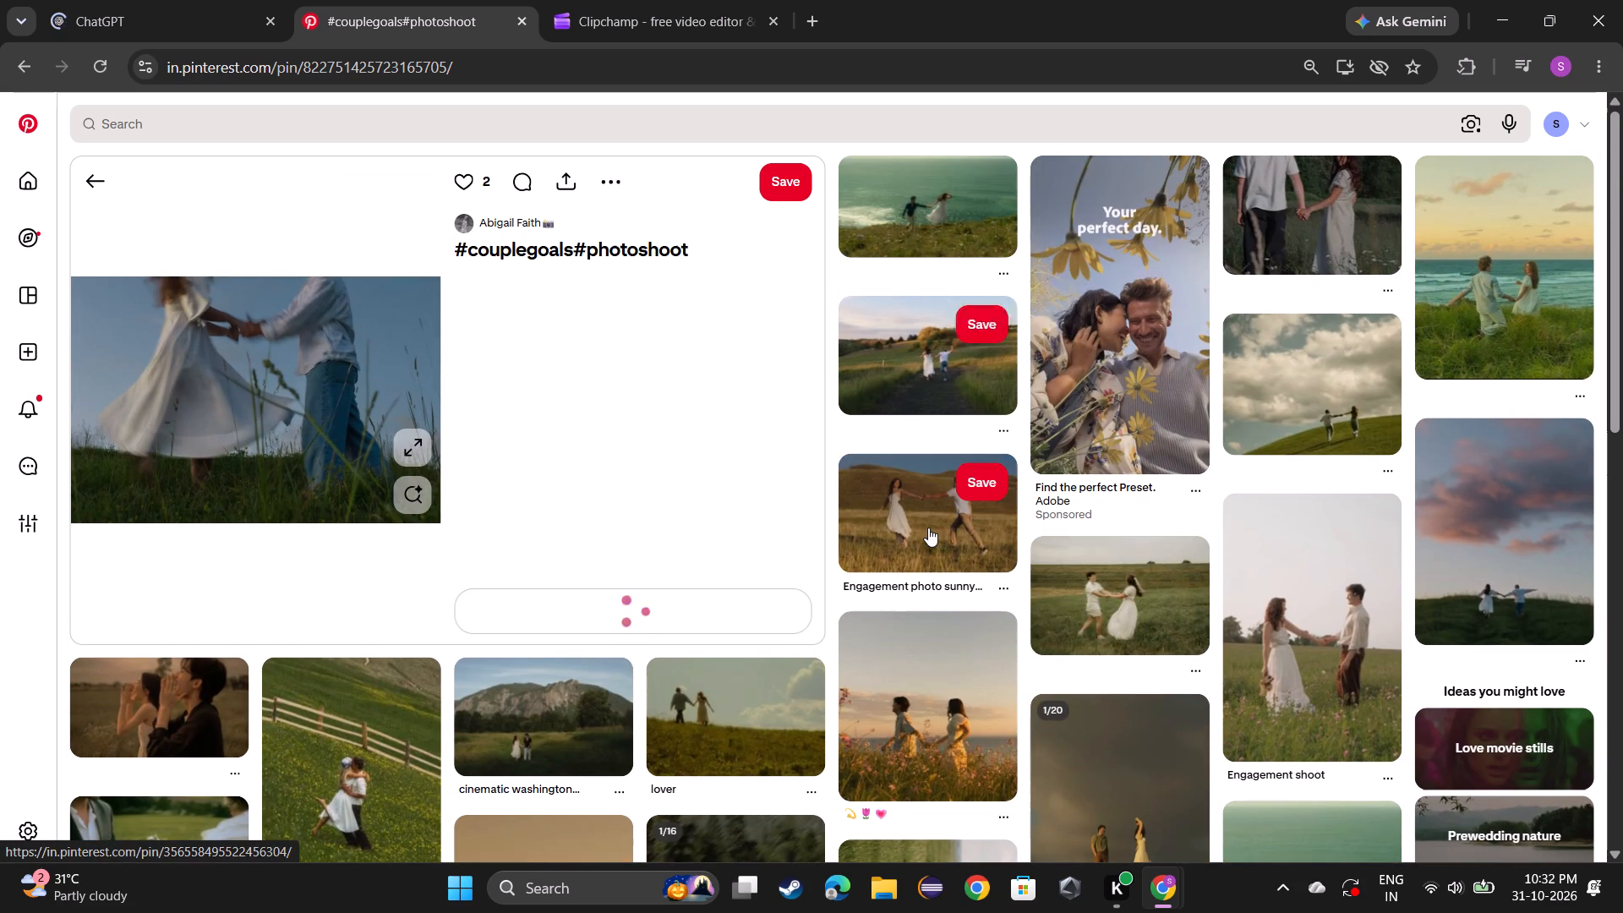
{"action": "left_click", "coordinate": [1294, 222]}
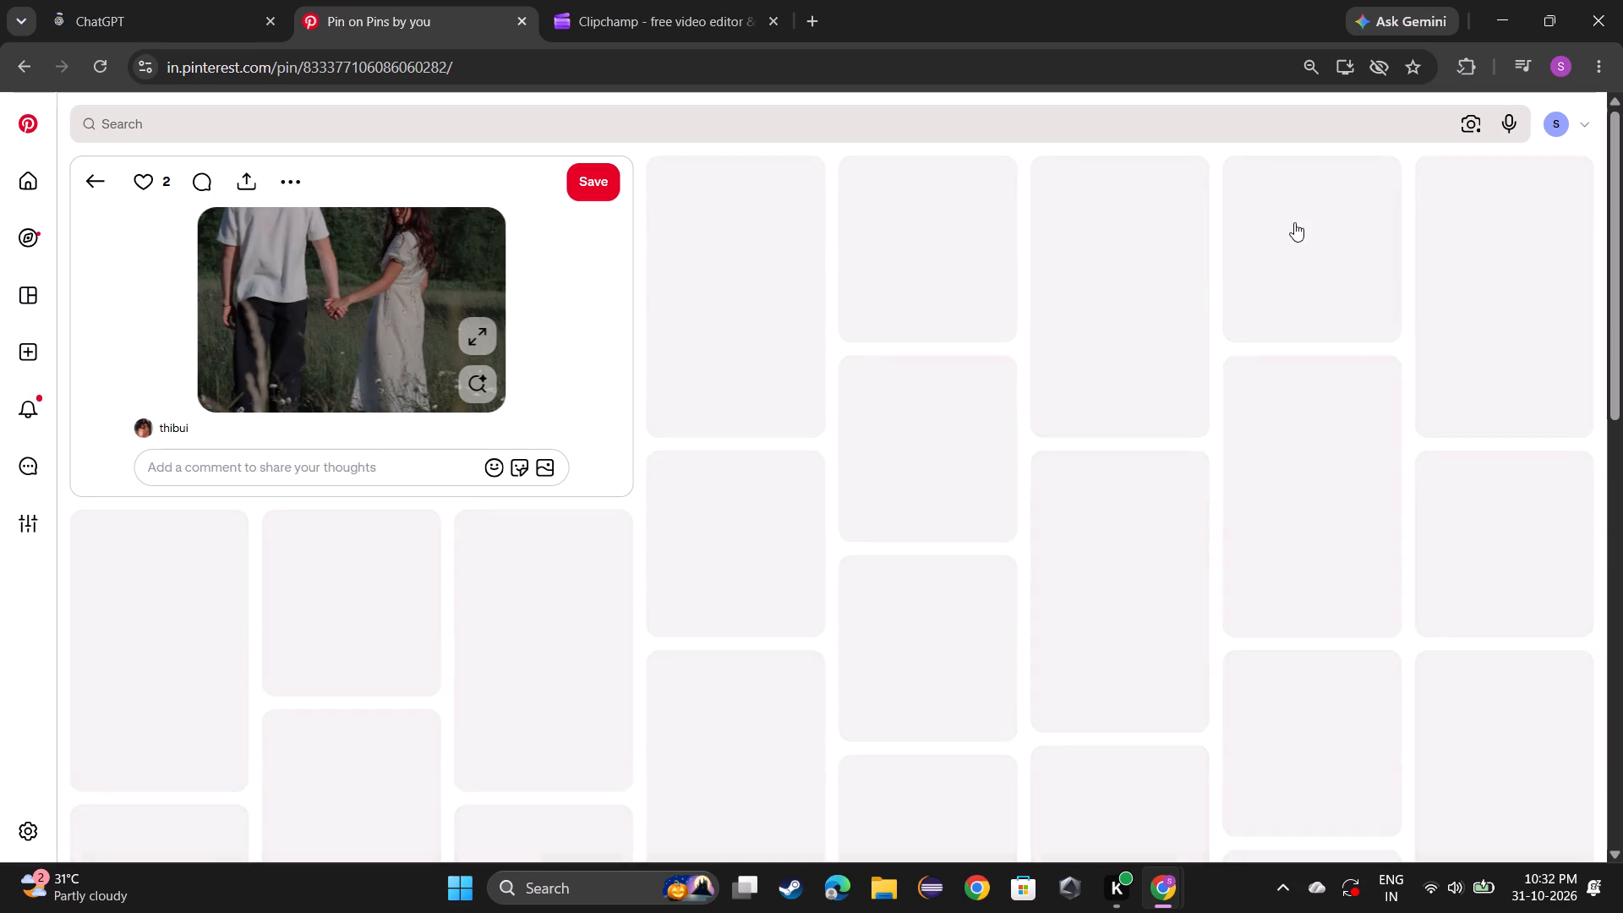
{"action": "right_click", "coordinate": [314, 282]}
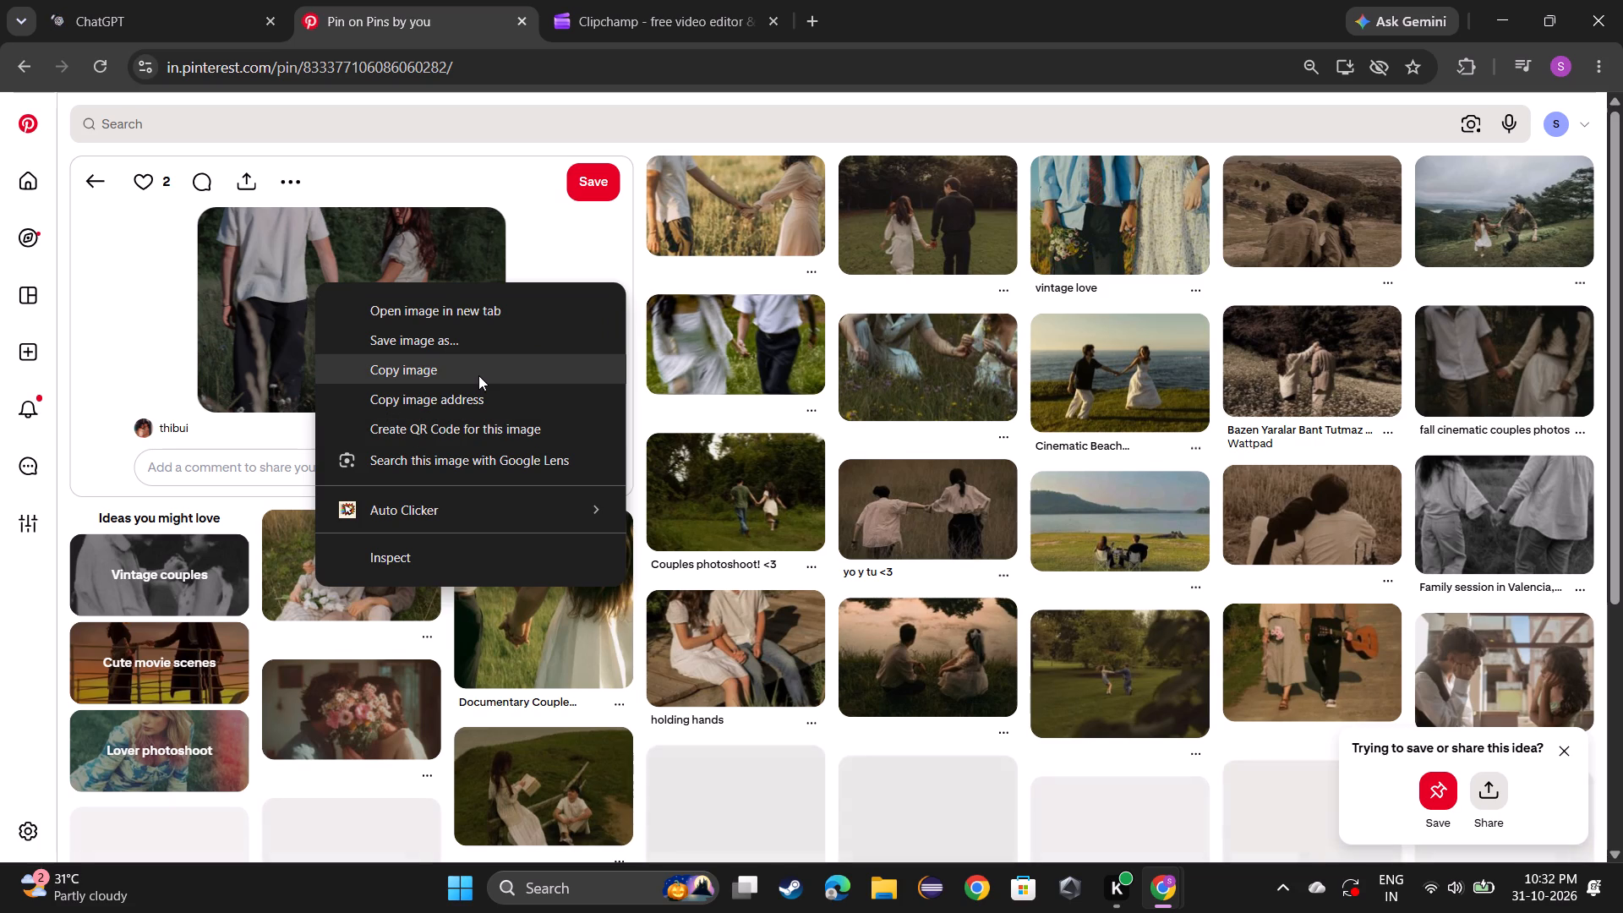
Open the "vintage love" pin and copy its image.
{"action": "left_click", "coordinate": [1135, 251]}
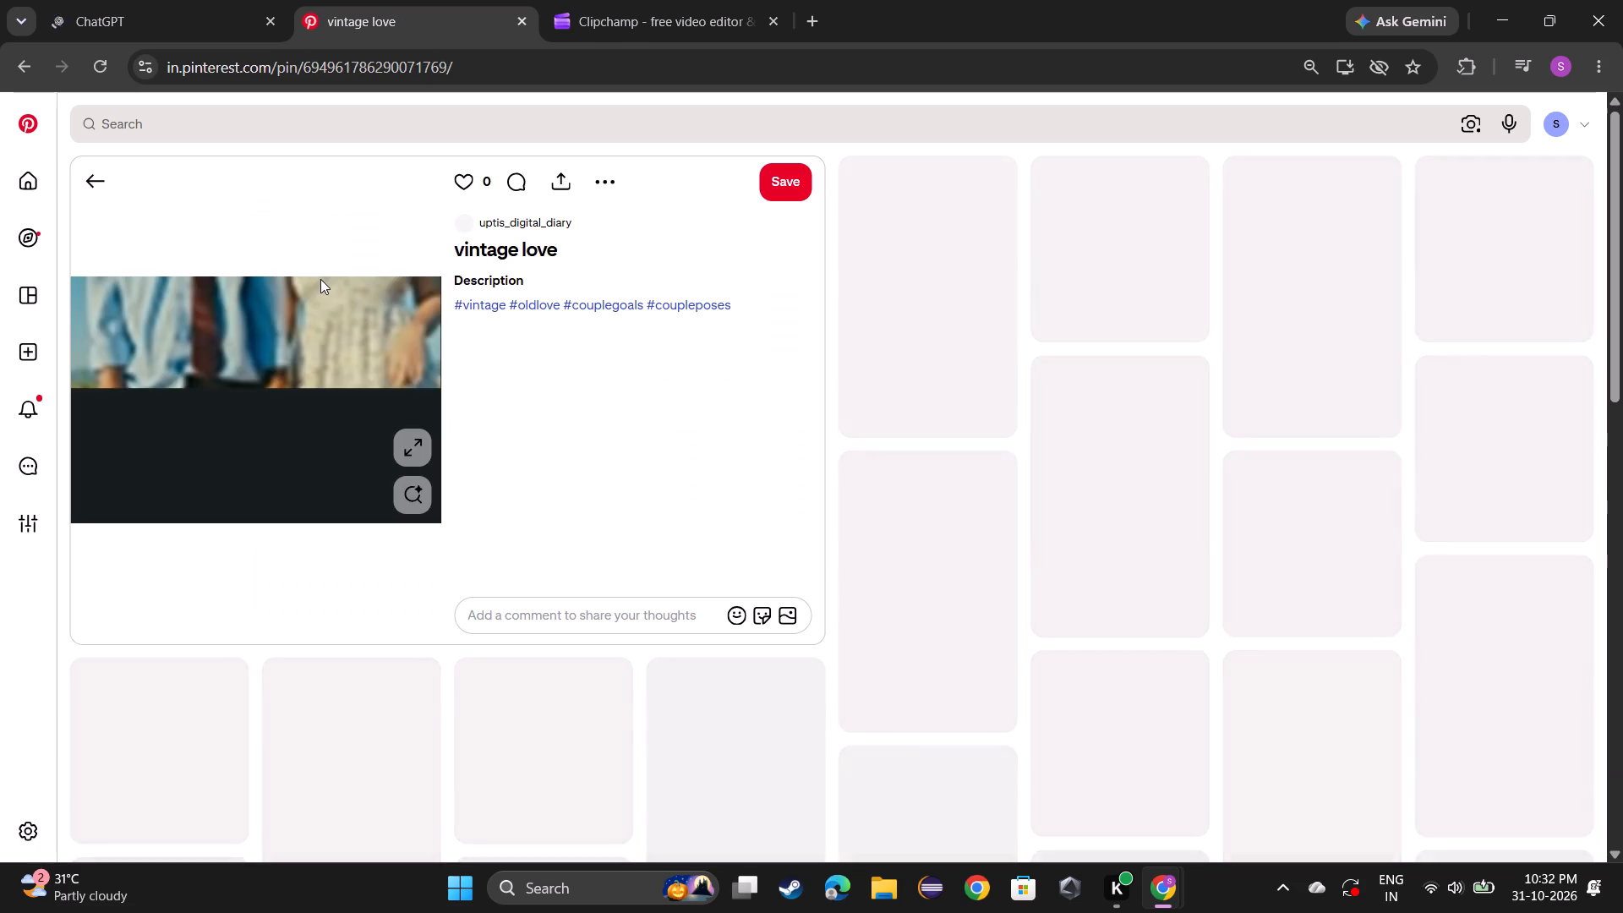
{"action": "right_click", "coordinate": [276, 338]}
{"action": "left_click", "coordinate": [355, 441]}
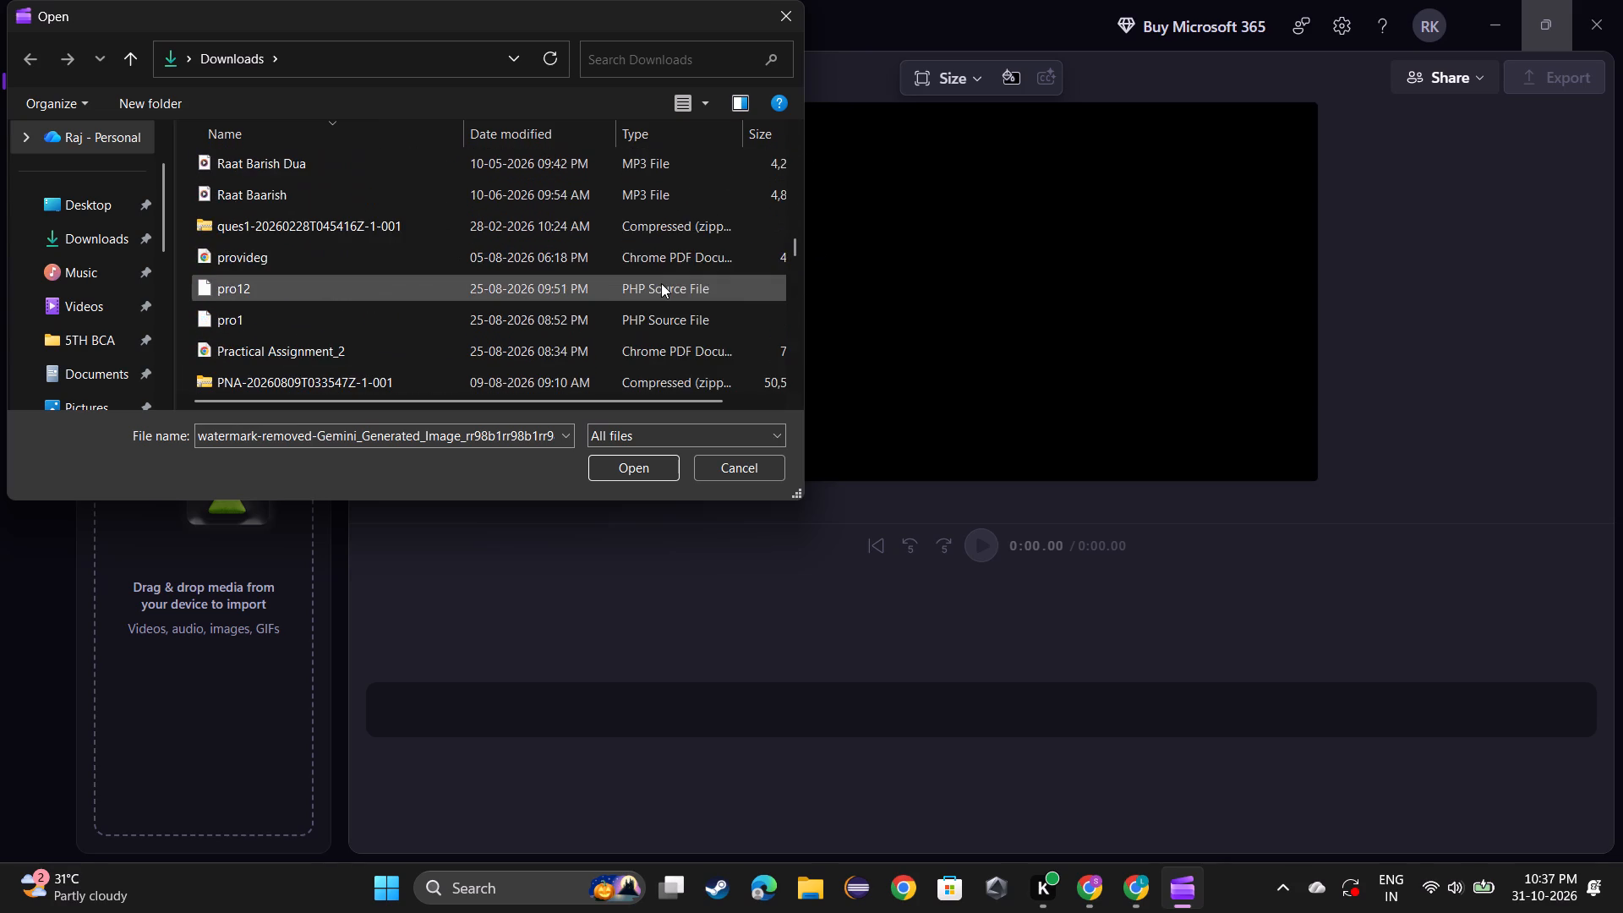
{"action": "scroll", "coordinate": [661, 283], "scroll_direction": "up", "scroll_amount": 5}
{"action": "scroll", "coordinate": [661, 282], "scroll_direction": "down", "scroll_amount": 20}
{"action": "scroll", "coordinate": [661, 282], "scroll_direction": "down", "scroll_amount": 20}
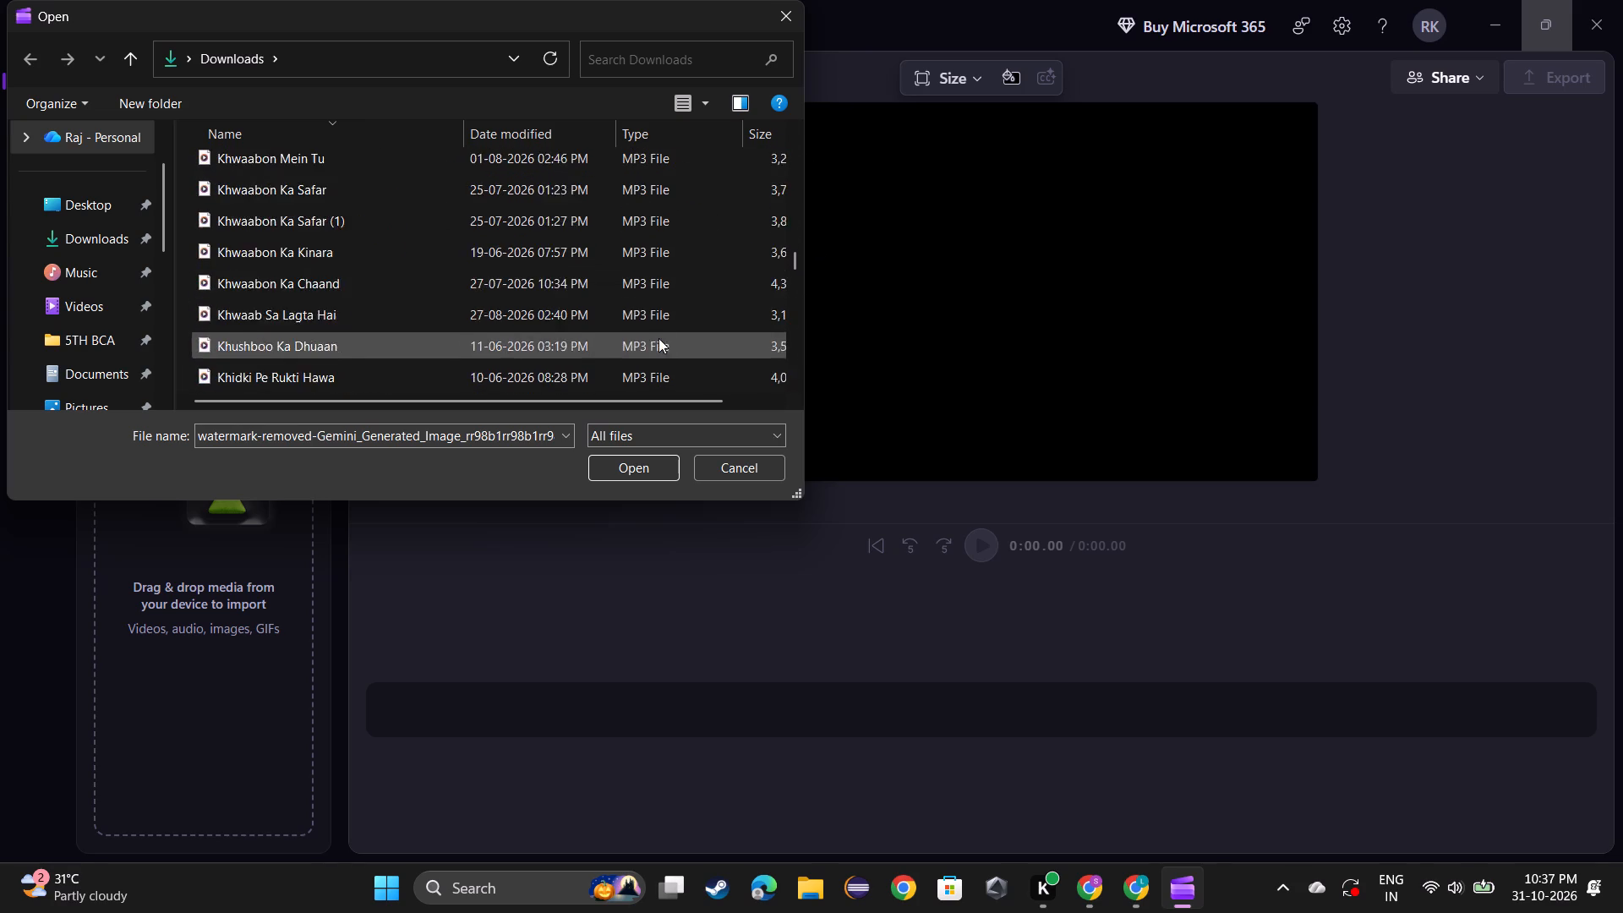
{"action": "scroll", "coordinate": [658, 338], "scroll_direction": "down", "scroll_amount": 15}
{"action": "left_click_drag", "start_coordinate": [796, 265], "coordinate": [811, 181]}
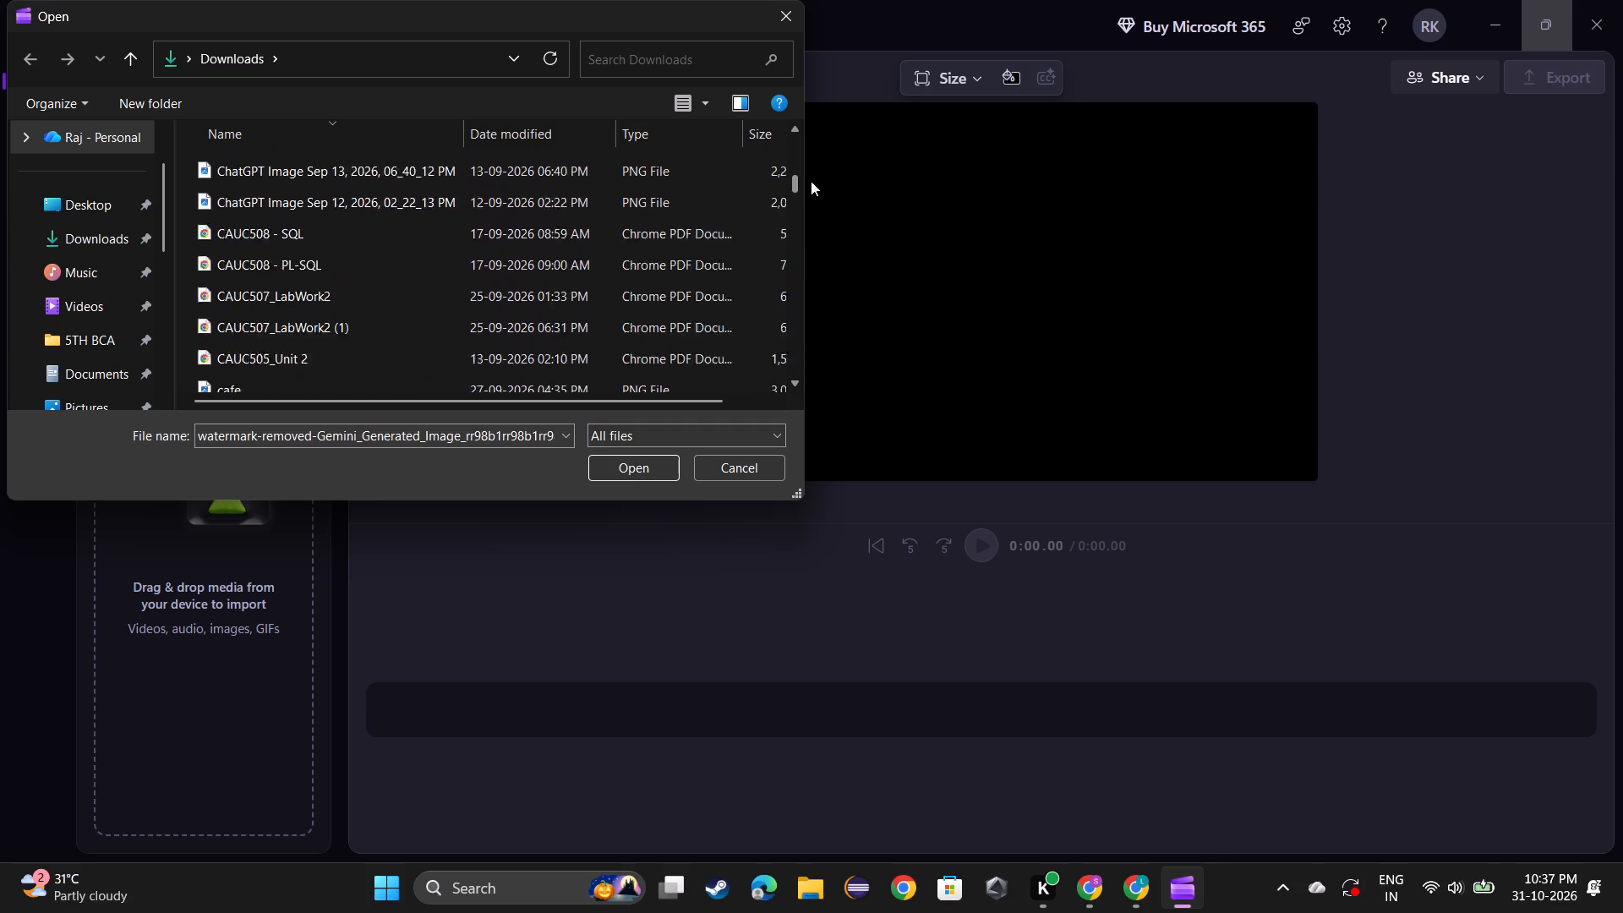
{"action": "left_click_drag", "start_coordinate": [811, 181], "coordinate": [833, 161]}
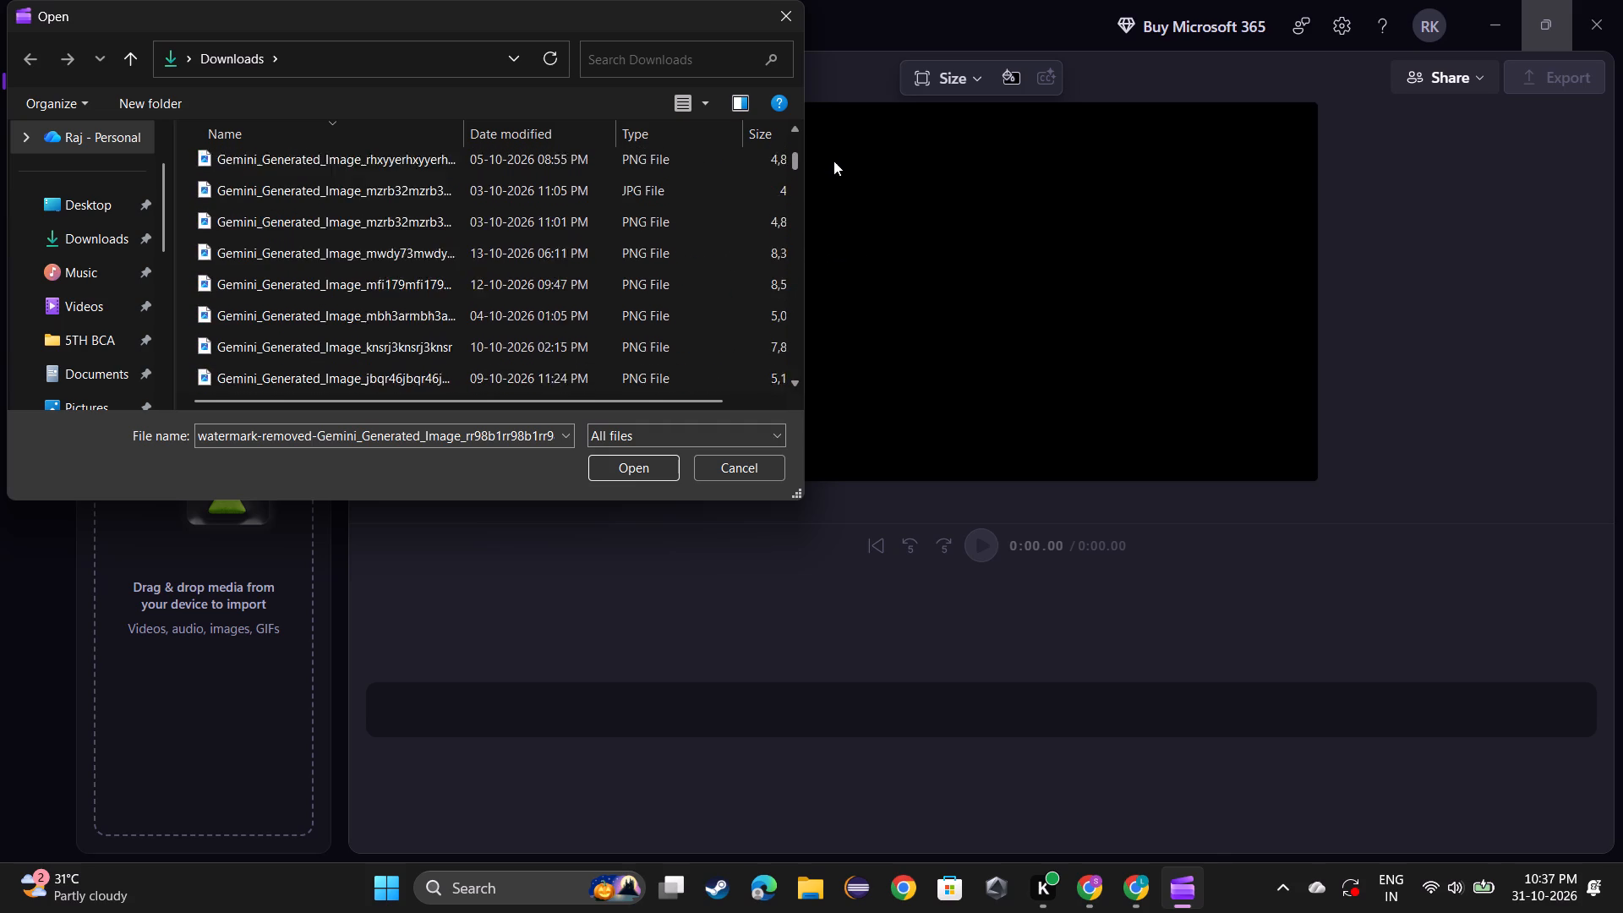
{"action": "left_click_drag", "start_coordinate": [833, 161], "coordinate": [836, 163]}
{"action": "left_click", "coordinate": [593, 161], "text": "ctrl"}
{"action": "left_click", "coordinate": [538, 310], "text": "ctrl"}
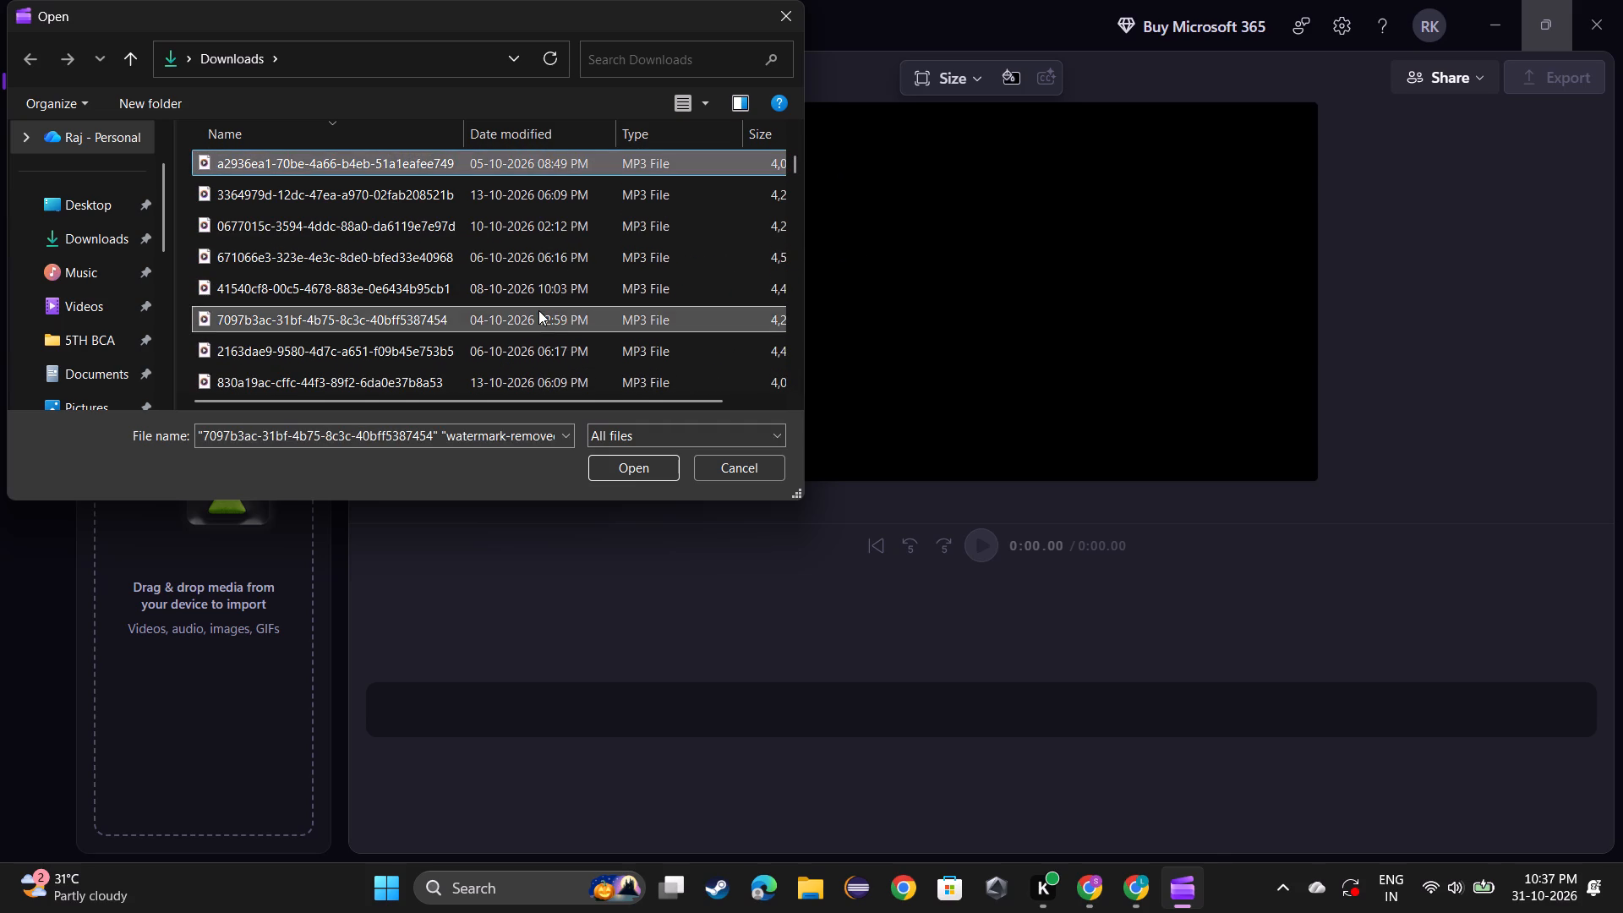
{"action": "scroll", "coordinate": [538, 310], "scroll_direction": "down", "scroll_amount": 2}
{"action": "left_click", "coordinate": [538, 311], "text": "ctrl"}
{"action": "left_click", "coordinate": [540, 260], "text": "ctrl"}
Add more October MP3 tracks to the selection, including c6f2df70 and ec7d4b8f, without the Gemini PNG starting 59p7se.
{"action": "scroll", "coordinate": [540, 260], "scroll_direction": "up", "scroll_amount": 2}
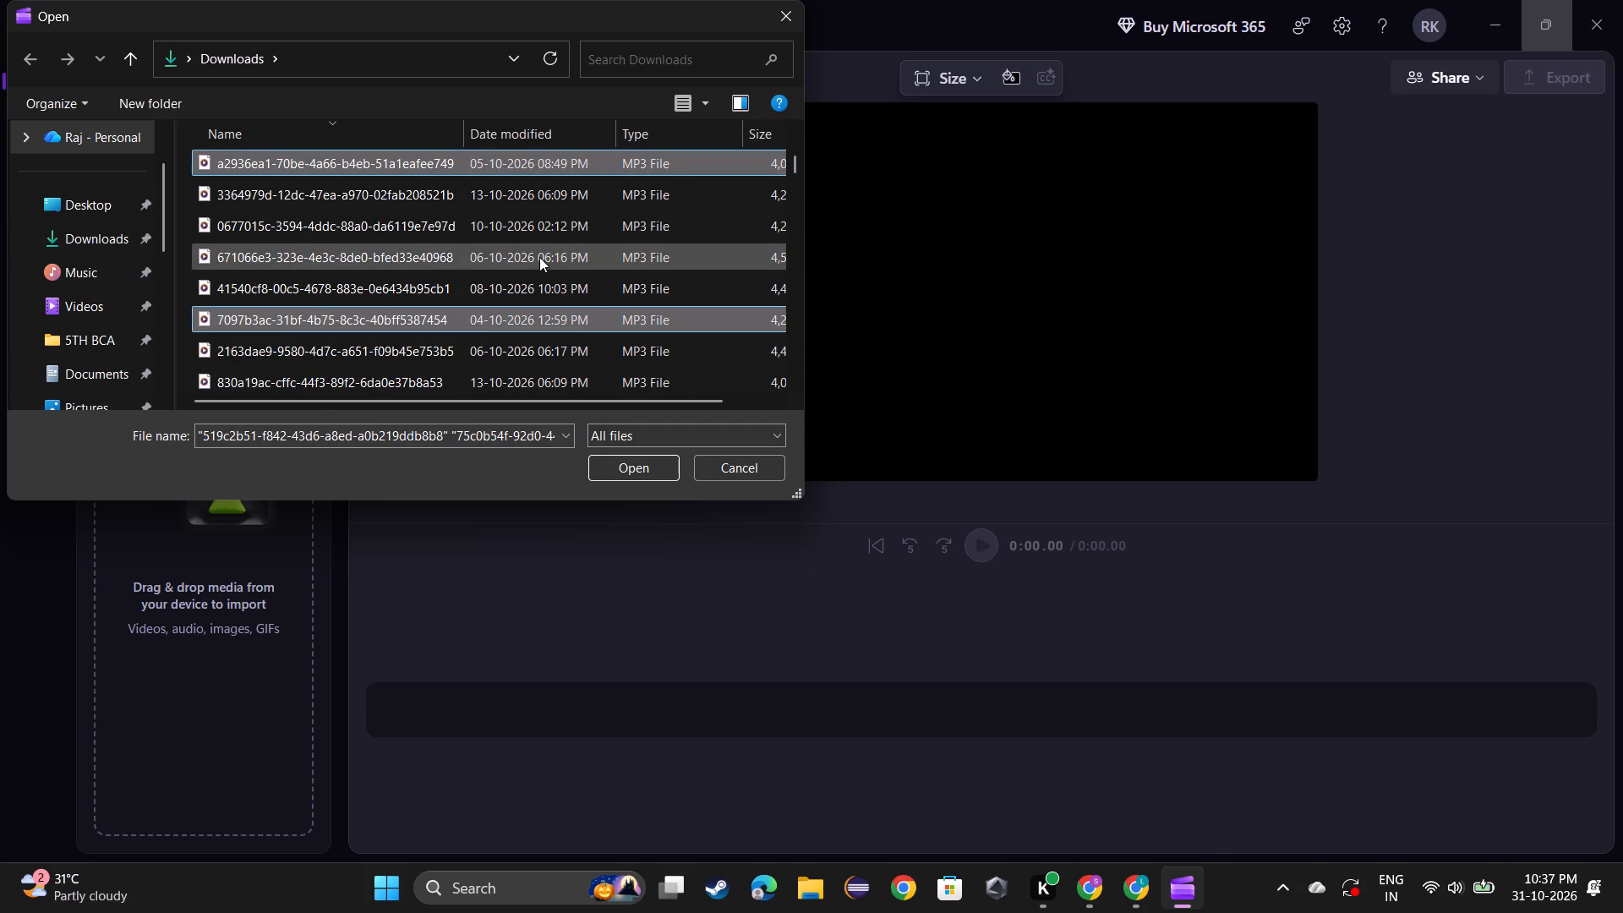
{"action": "left_click", "coordinate": [539, 257], "text": "ctrl"}
{"action": "scroll", "coordinate": [539, 257], "scroll_direction": "up", "scroll_amount": 3}
{"action": "left_click", "coordinate": [539, 257], "text": "ctrl"}
{"action": "scroll", "coordinate": [539, 257], "scroll_direction": "up", "scroll_amount": 2}
{"action": "left_click", "coordinate": [539, 257], "text": "ctrl"}
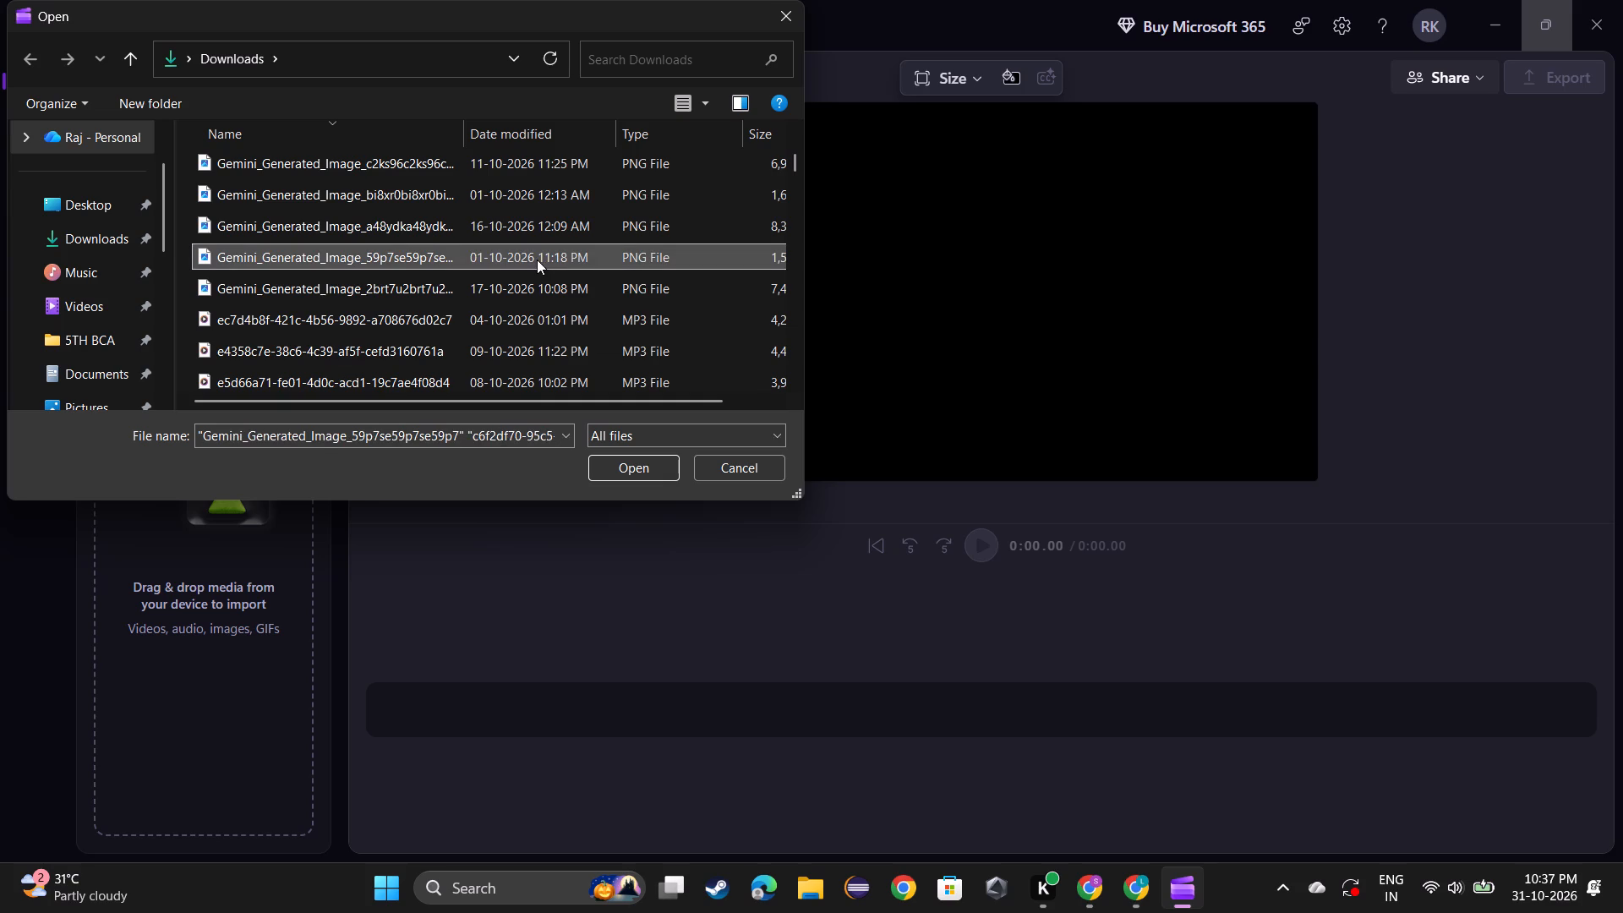
{"action": "left_click", "coordinate": [537, 260], "text": "ctrl"}
{"action": "left_click", "coordinate": [468, 332], "text": "ctrl"}
{"action": "left_click", "coordinate": [459, 320], "text": "ctrl"}
Add the safeaudiokit slow-reverb MP3 named 2026-09-02T222055.143 to the file selection.
{"action": "scroll", "coordinate": [459, 320], "scroll_direction": "down", "scroll_amount": 19}
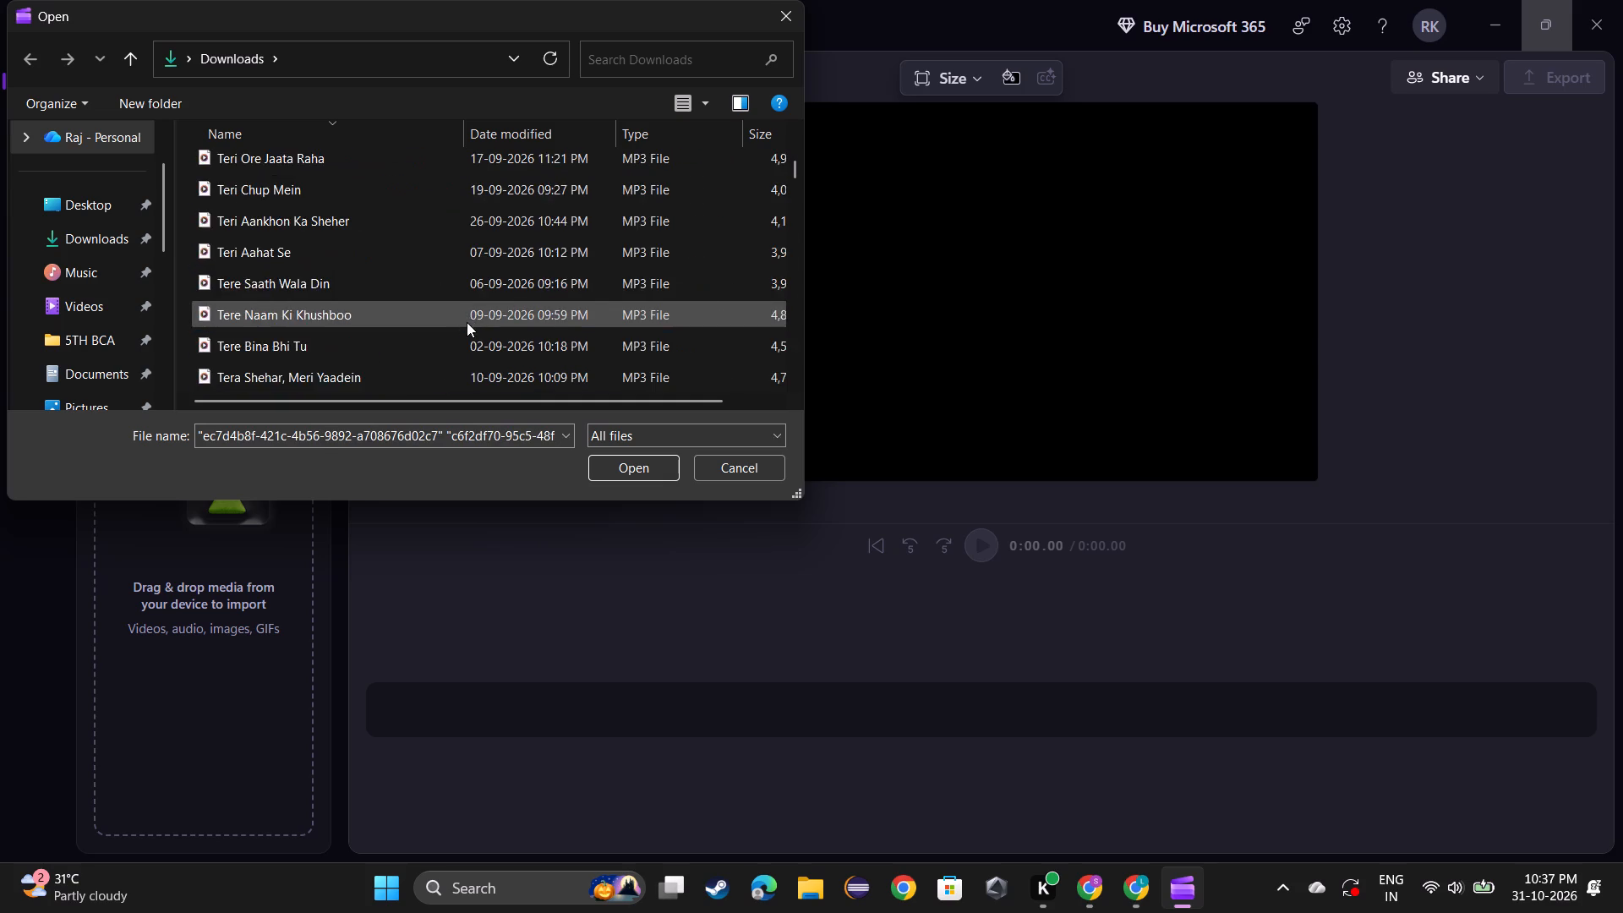
{"action": "scroll", "coordinate": [467, 322], "scroll_direction": "down", "scroll_amount": 14}
{"action": "scroll", "coordinate": [475, 345], "scroll_direction": "up", "scroll_amount": 10}
{"action": "left_click", "coordinate": [453, 236], "text": "ctrl"}
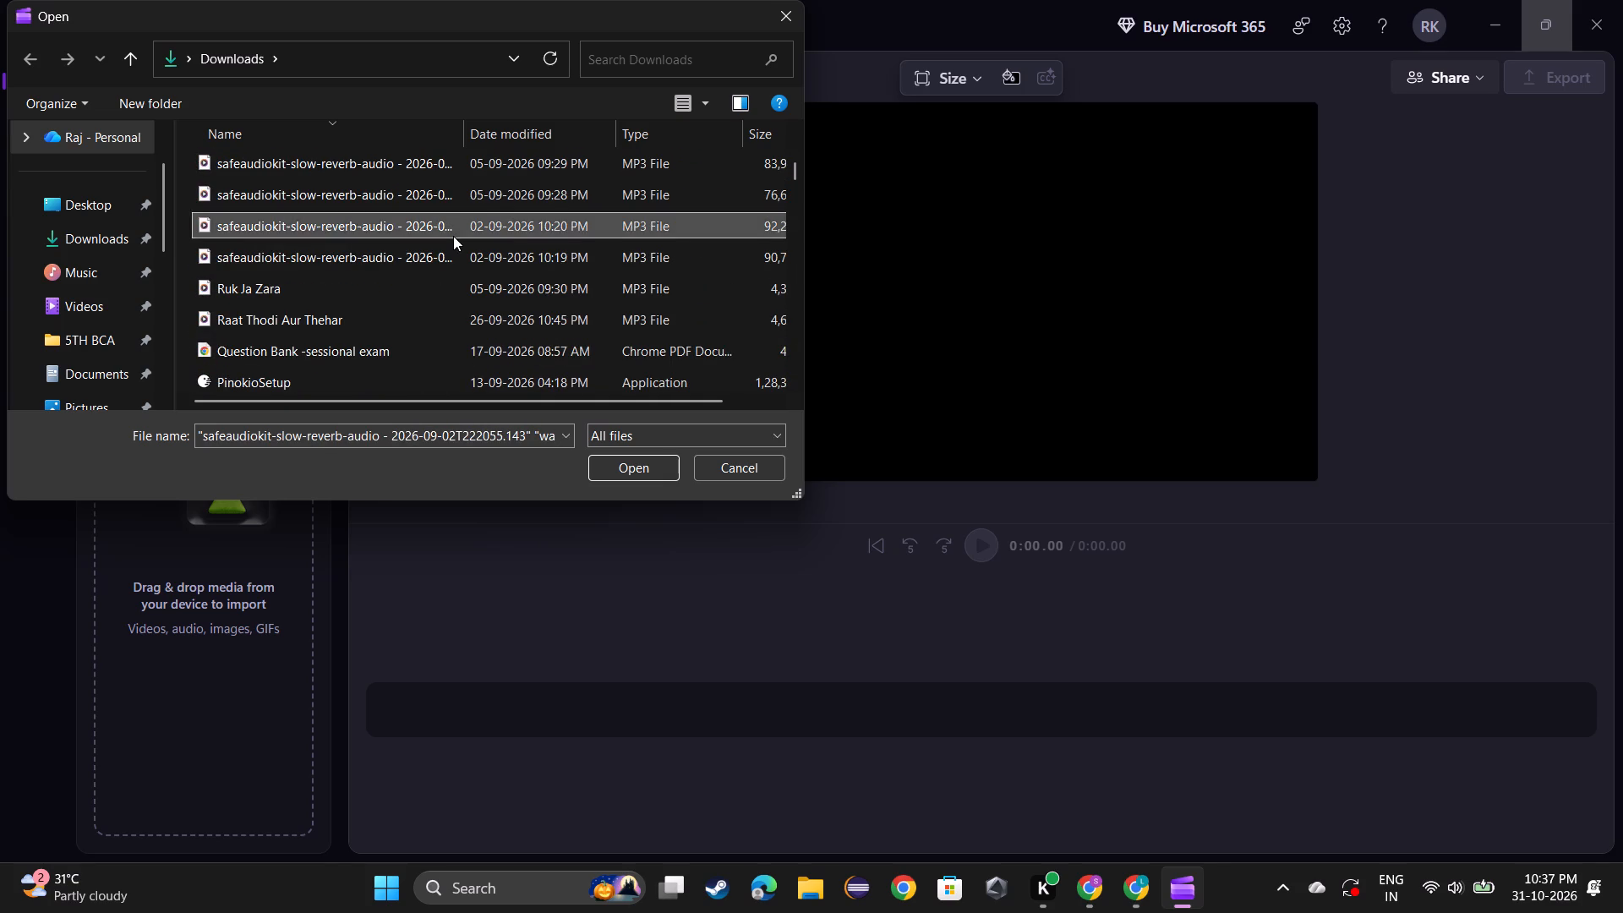
Add three numbered safeaudiokit-slow-reverb-audio MP3s, including (74) and (87), to the selection and import all selected files.
{"action": "scroll", "coordinate": [453, 236], "scroll_direction": "down", "scroll_amount": 2}
{"action": "left_click_drag", "start_coordinate": [796, 176], "coordinate": [795, 204]}
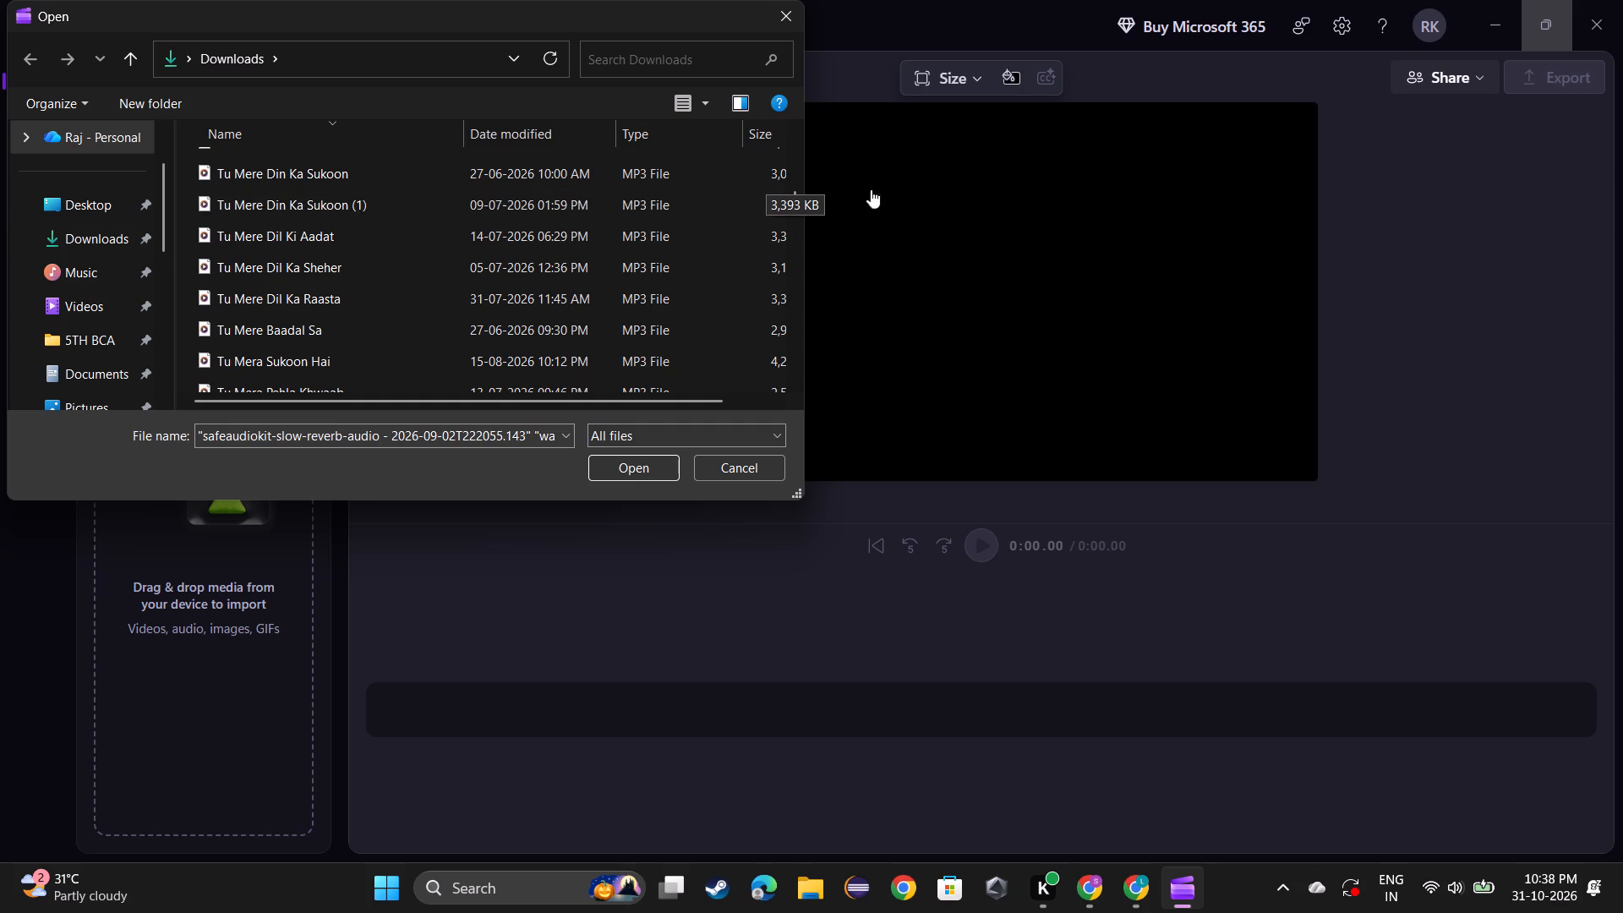
{"action": "scroll", "coordinate": [980, 182], "scroll_direction": "down", "scroll_amount": 10}
{"action": "scroll", "coordinate": [555, 192], "scroll_direction": "down", "scroll_amount": 20}
{"action": "scroll", "coordinate": [555, 192], "scroll_direction": "down", "scroll_amount": 20}
{"action": "scroll", "coordinate": [555, 192], "scroll_direction": "down", "scroll_amount": 20}
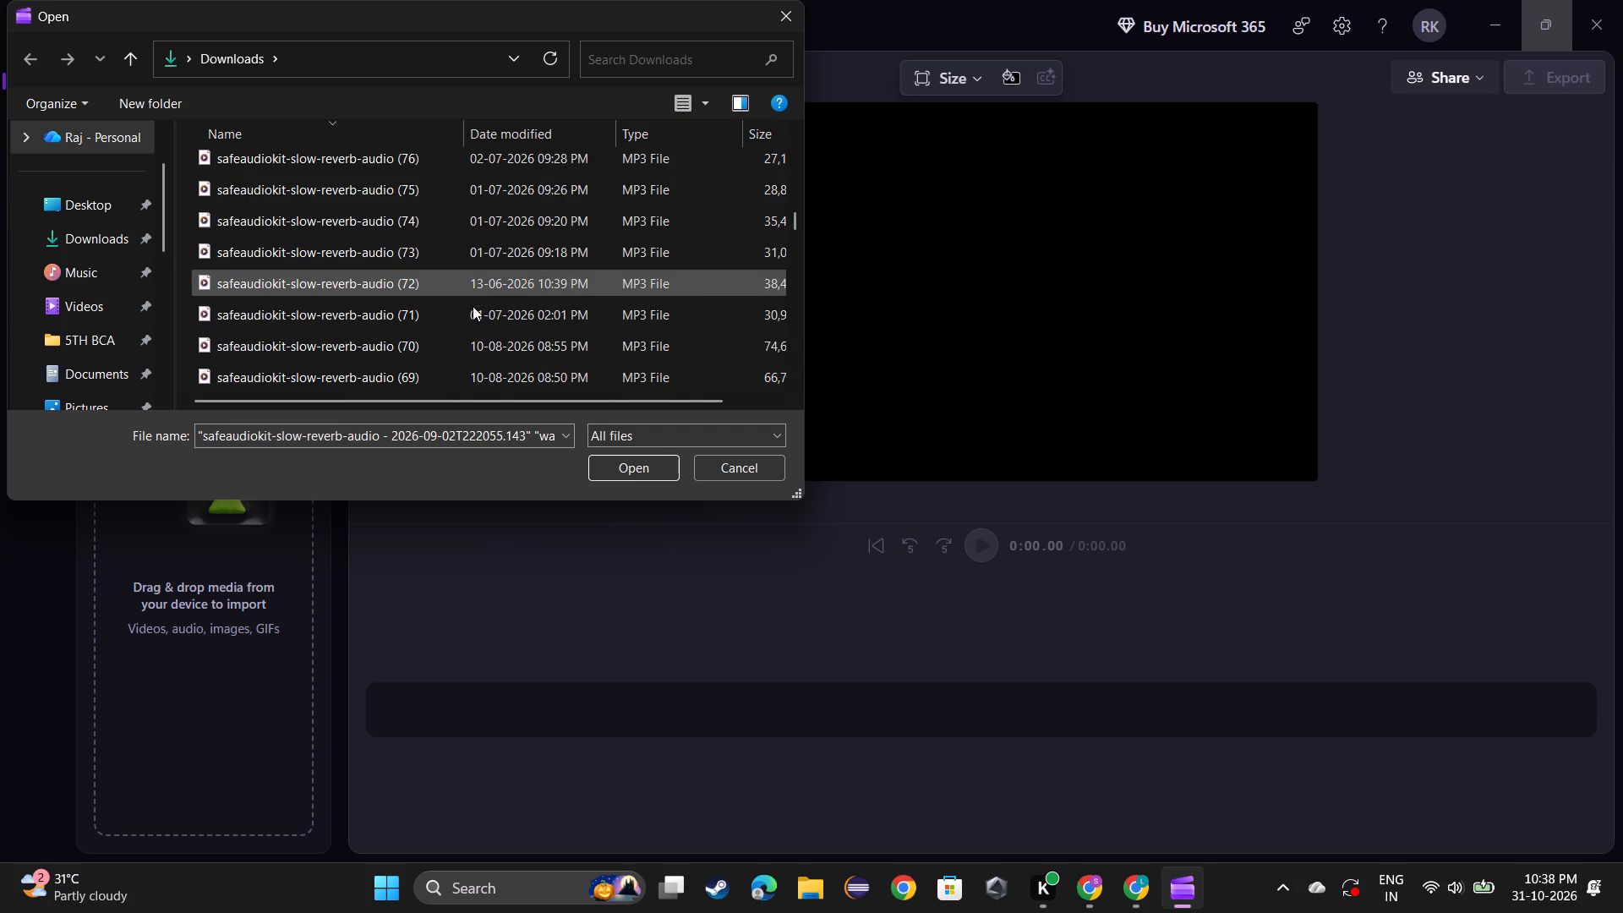
{"action": "left_click", "coordinate": [473, 306], "text": "ctrl"}
{"action": "scroll", "coordinate": [473, 306], "scroll_direction": "up", "scroll_amount": 3}
{"action": "left_click", "coordinate": [472, 289], "text": "ctrl"}
{"action": "scroll", "coordinate": [471, 263], "scroll_direction": "up", "scroll_amount": 4}
{"action": "left_click", "coordinate": [471, 263], "text": "ctrl"}
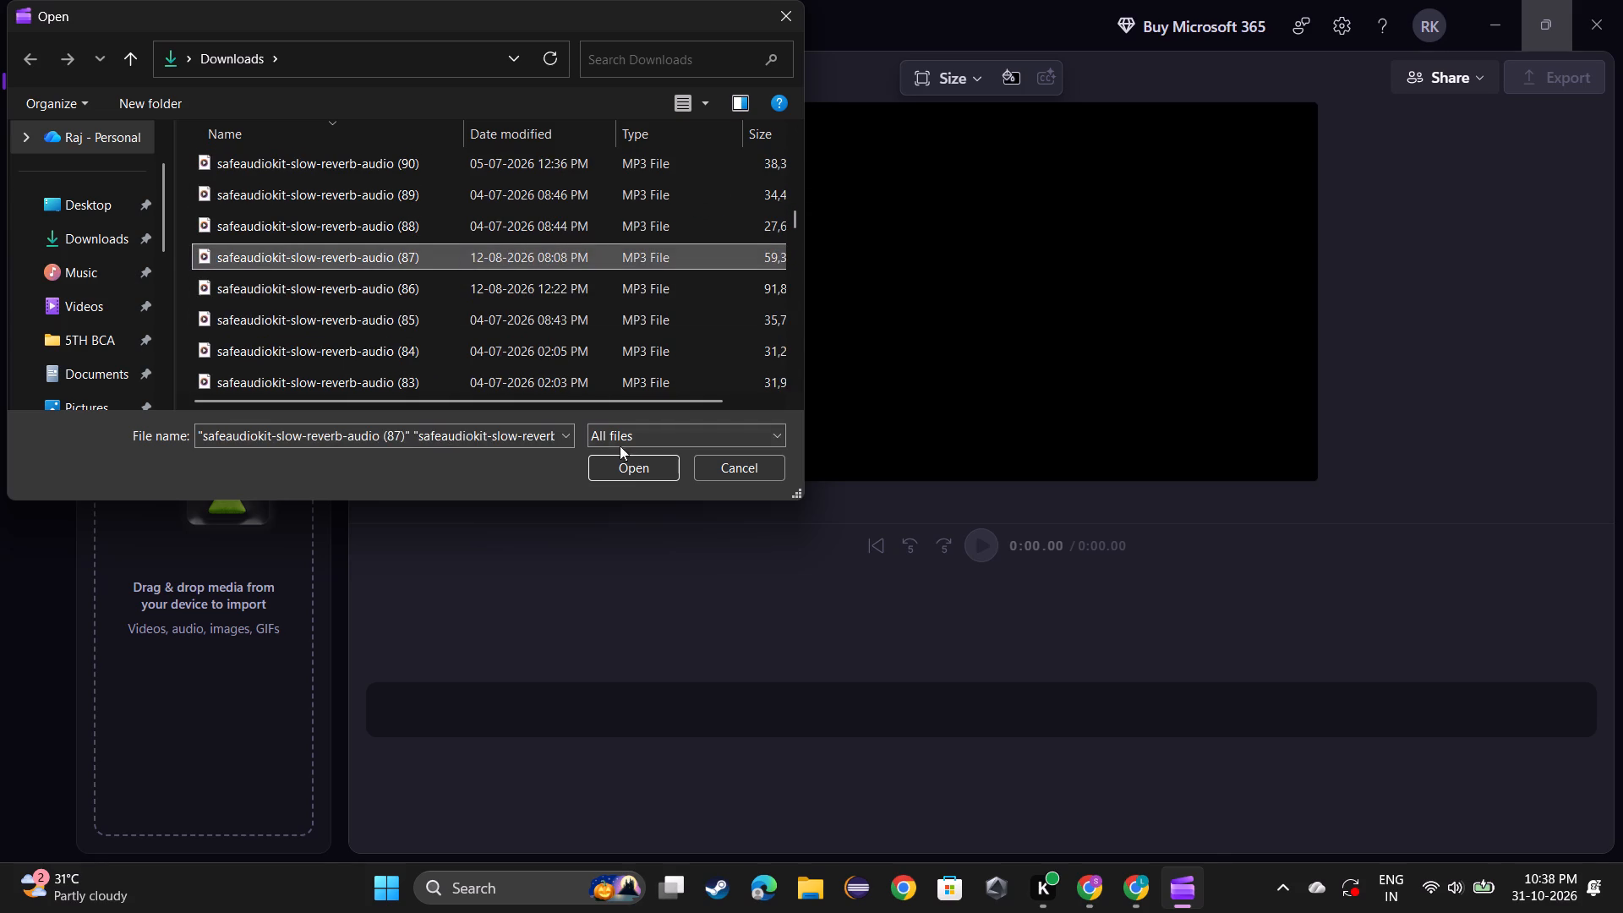
{"action": "left_click", "coordinate": [631, 461]}
{"action": "scroll", "coordinate": [269, 328], "scroll_direction": "down", "scroll_amount": 20}
{"action": "scroll", "coordinate": [271, 355], "scroll_direction": "up", "scroll_amount": 8}
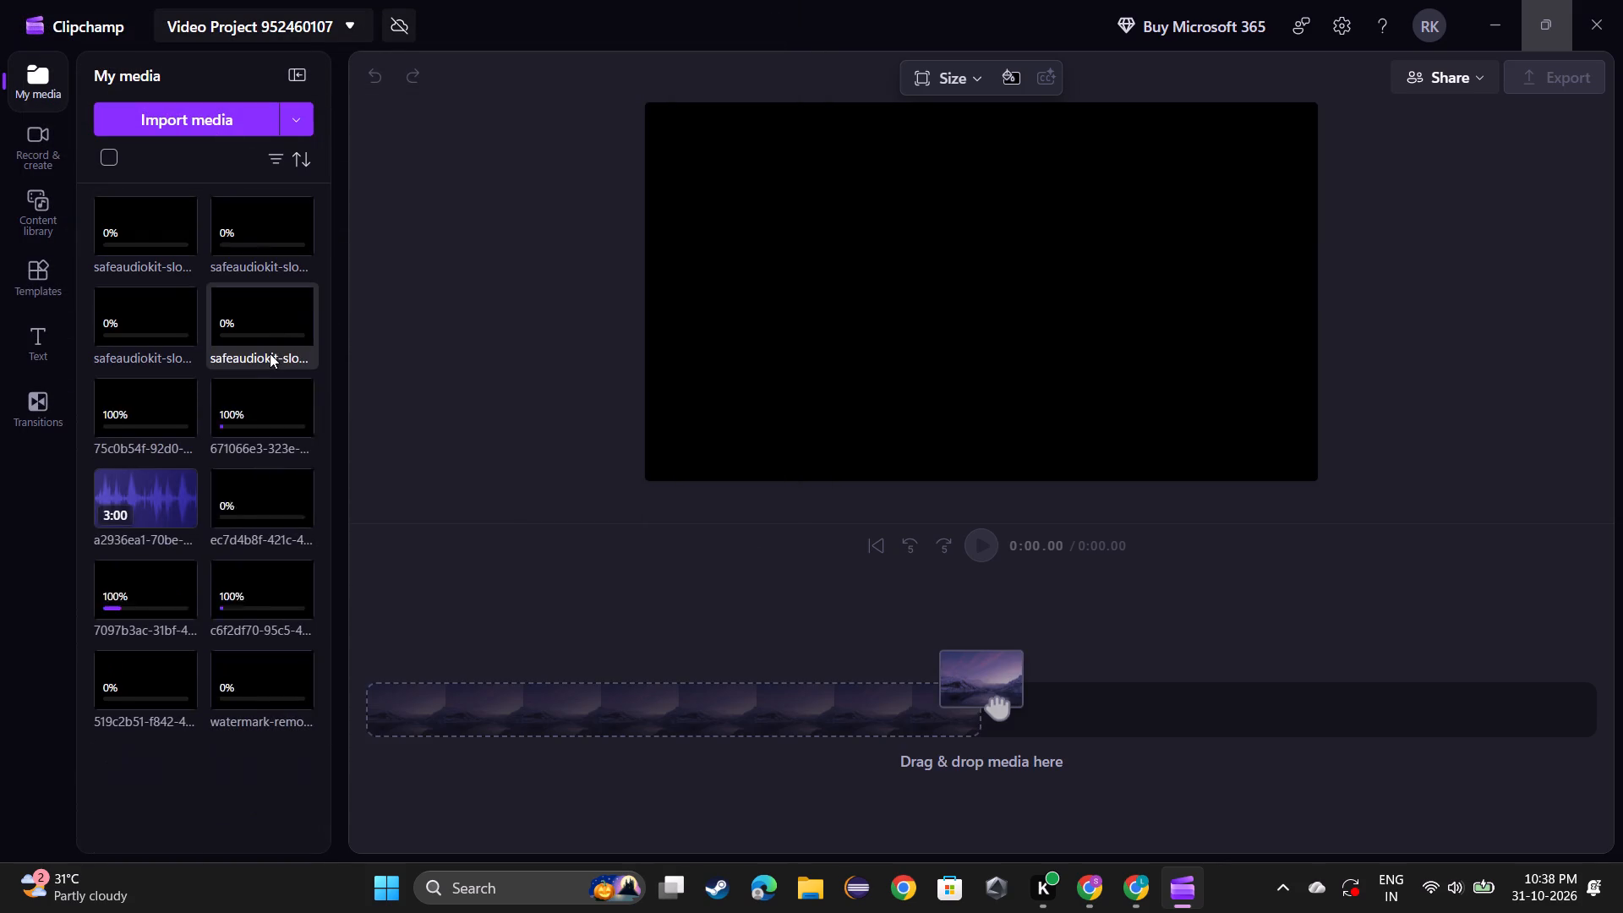
{"action": "scroll", "coordinate": [270, 353], "scroll_direction": "up", "scroll_amount": 3}
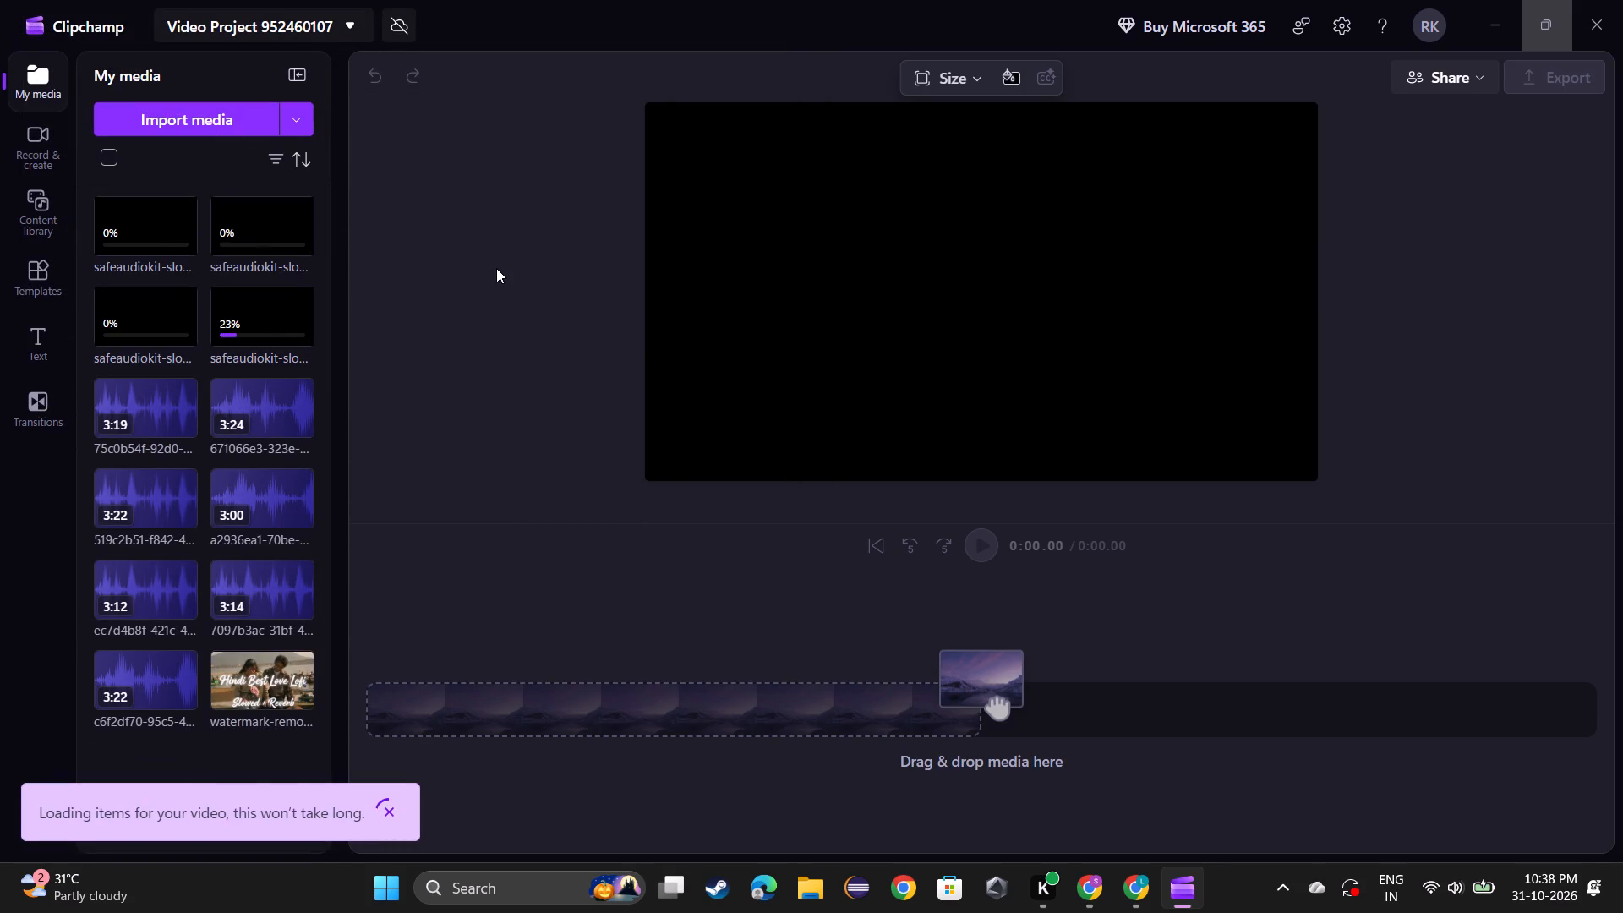
{"action": "scroll", "coordinate": [496, 268], "scroll_direction": "up", "scroll_amount": 1}
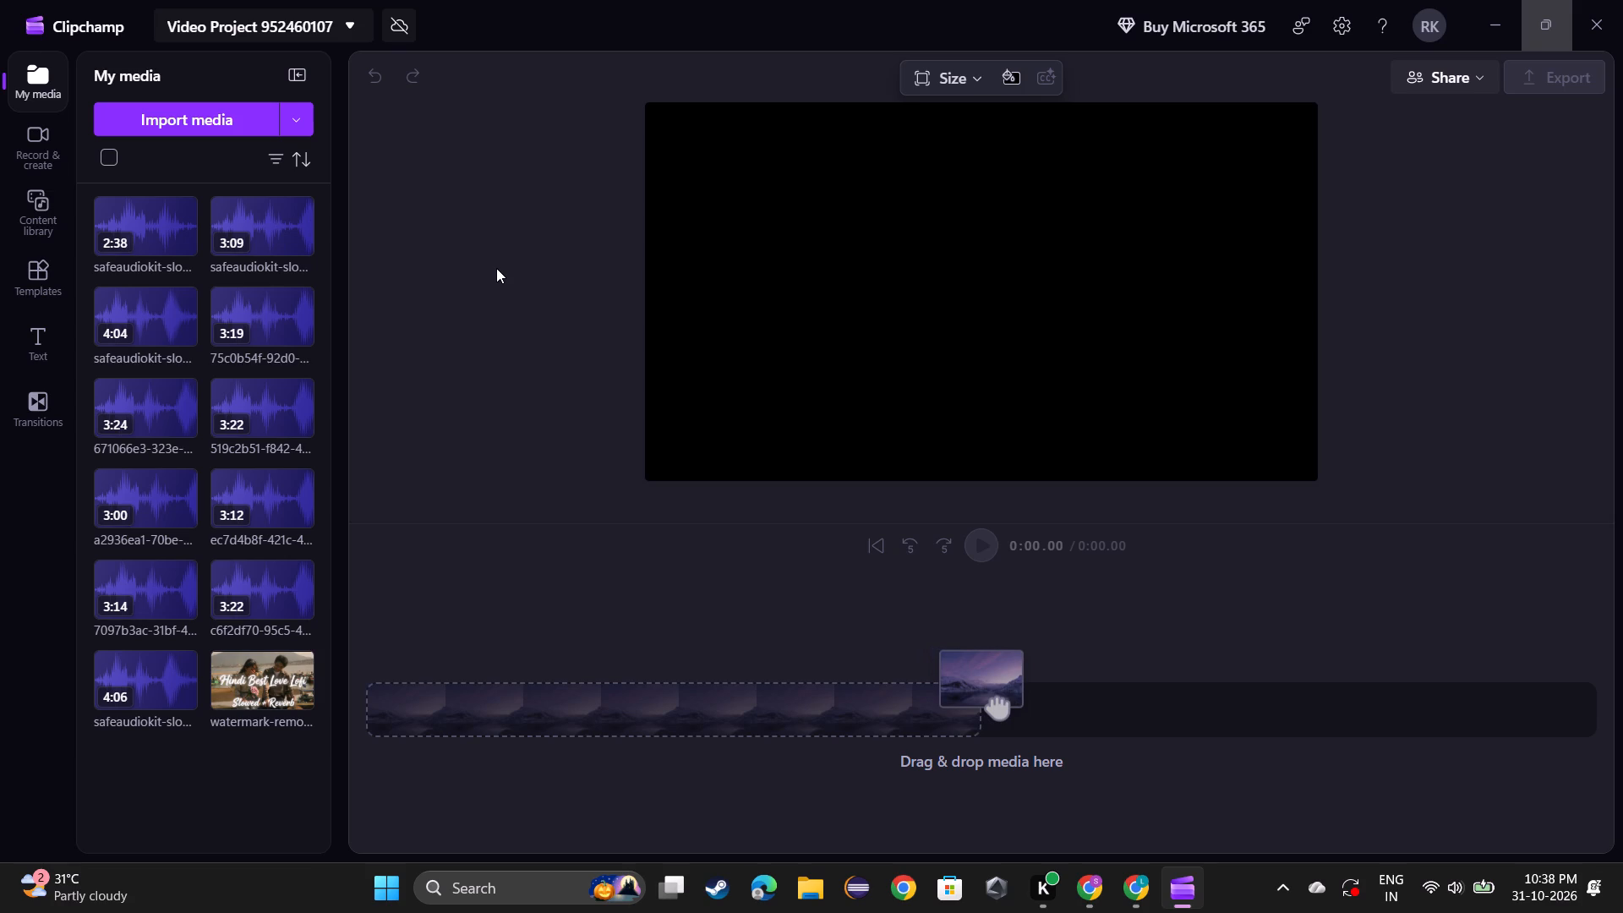
Add all eleven imported audio tracks to the timeline one after another, starting with c6f2df70 and ending with safeaudiokit-slow-reverb-audio (87).
{"action": "left_click", "coordinate": [298, 606]}
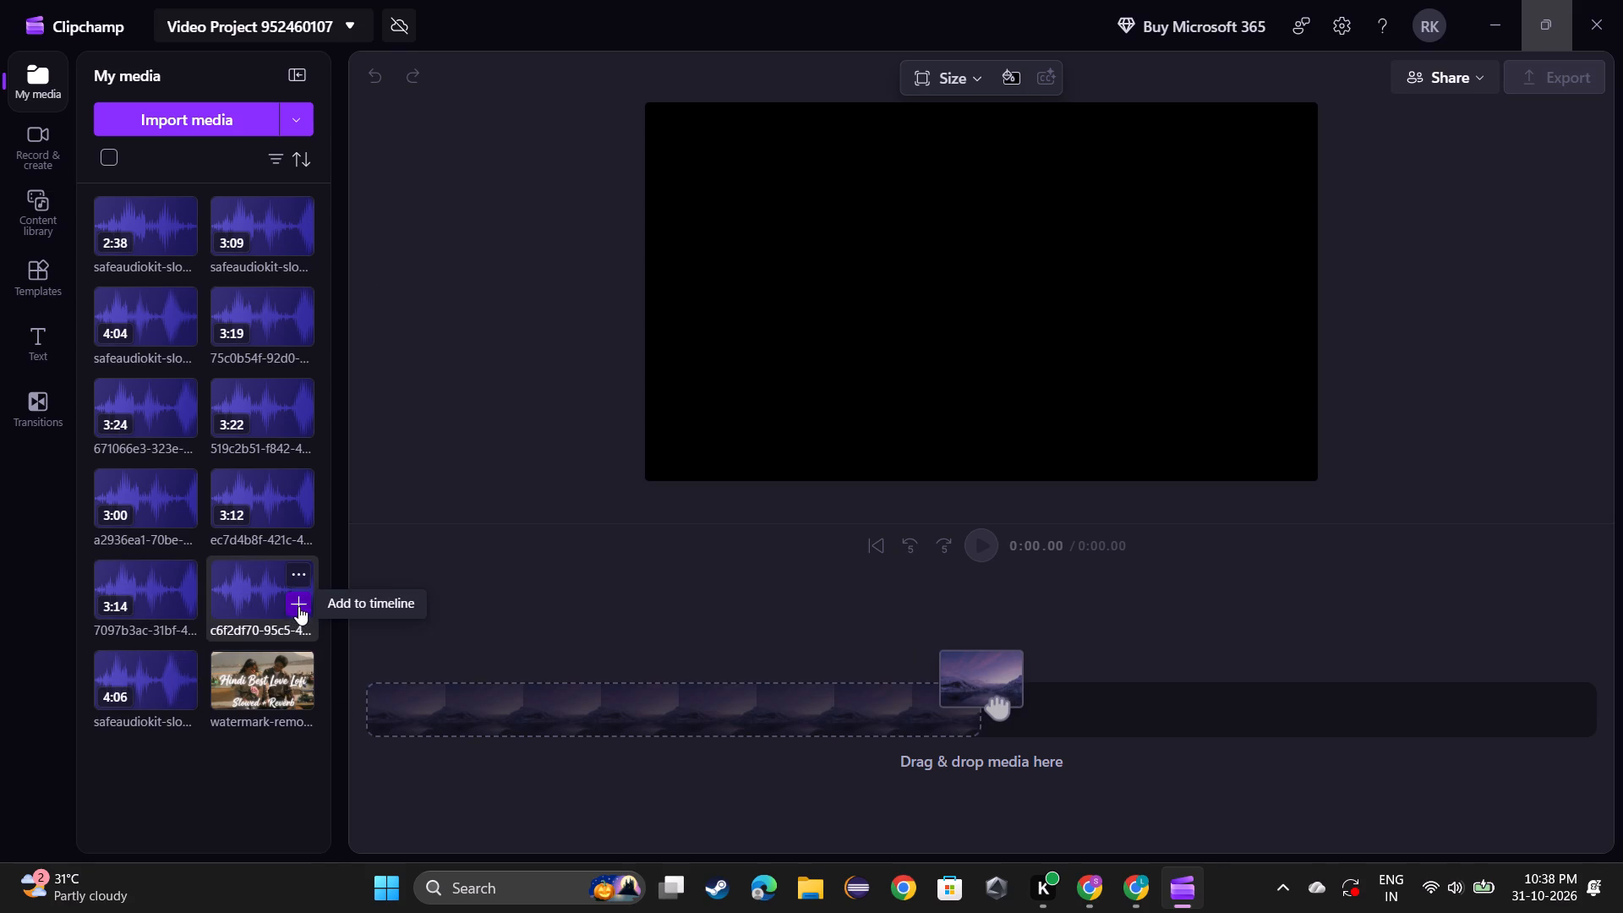
{"action": "left_click", "coordinate": [178, 607]}
{"action": "left_click", "coordinate": [182, 705]}
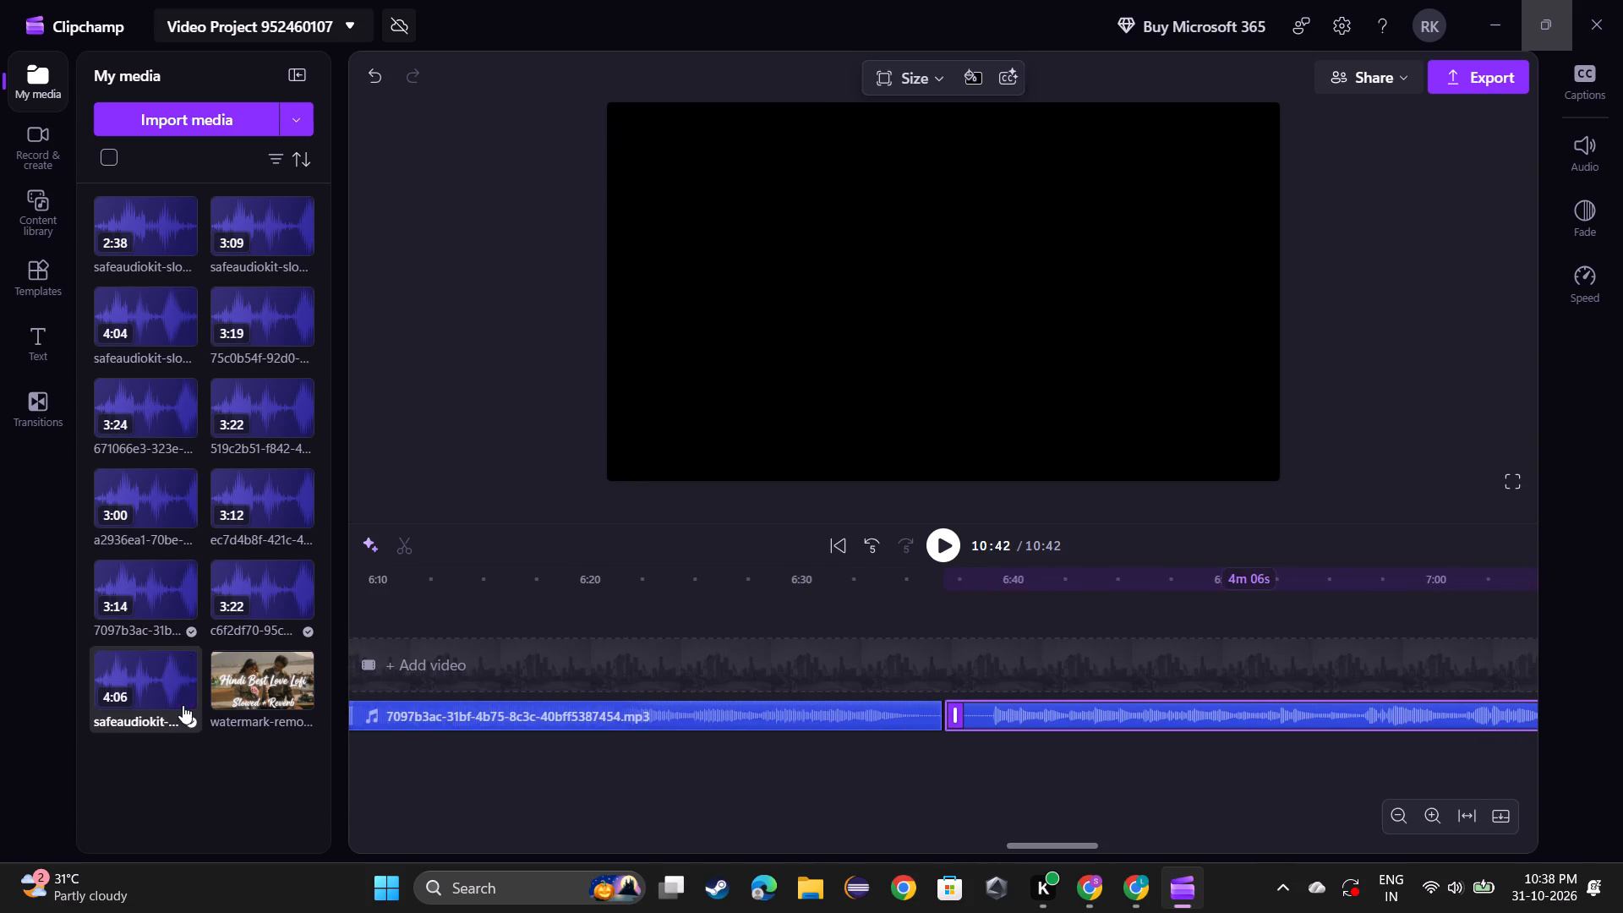
{"action": "left_click", "coordinate": [184, 508]}
{"action": "left_click", "coordinate": [287, 511]}
{"action": "left_click", "coordinate": [293, 421]}
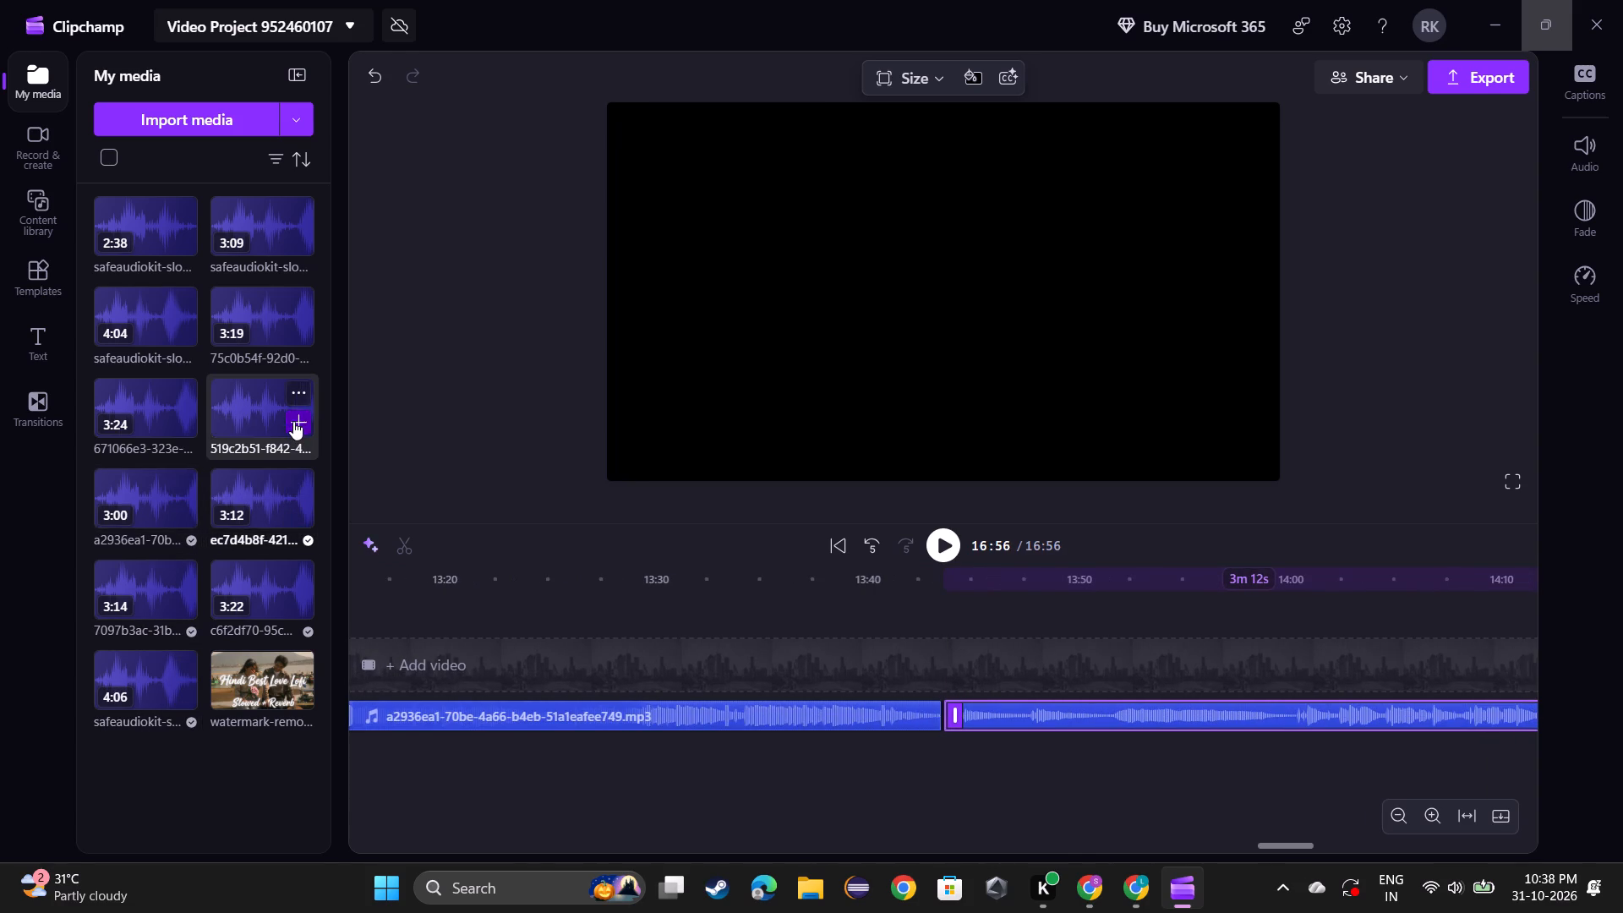
{"action": "left_click", "coordinate": [174, 424]}
{"action": "left_click", "coordinate": [186, 325]}
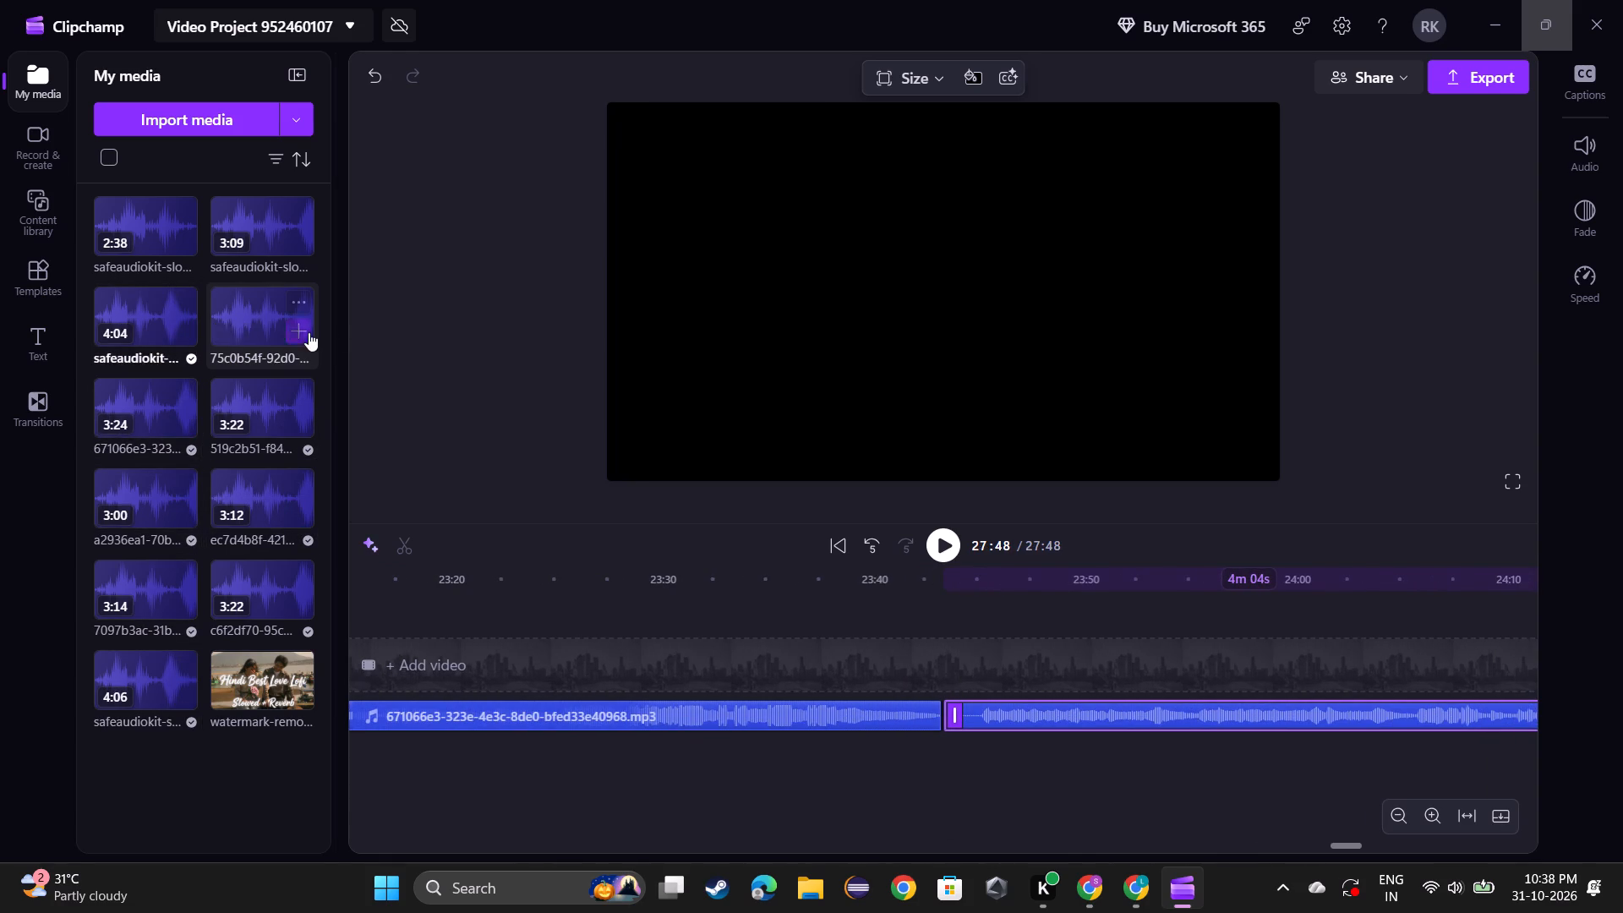
{"action": "left_click", "coordinate": [309, 332]}
{"action": "left_click", "coordinate": [301, 249]}
{"action": "left_click", "coordinate": [175, 251]}
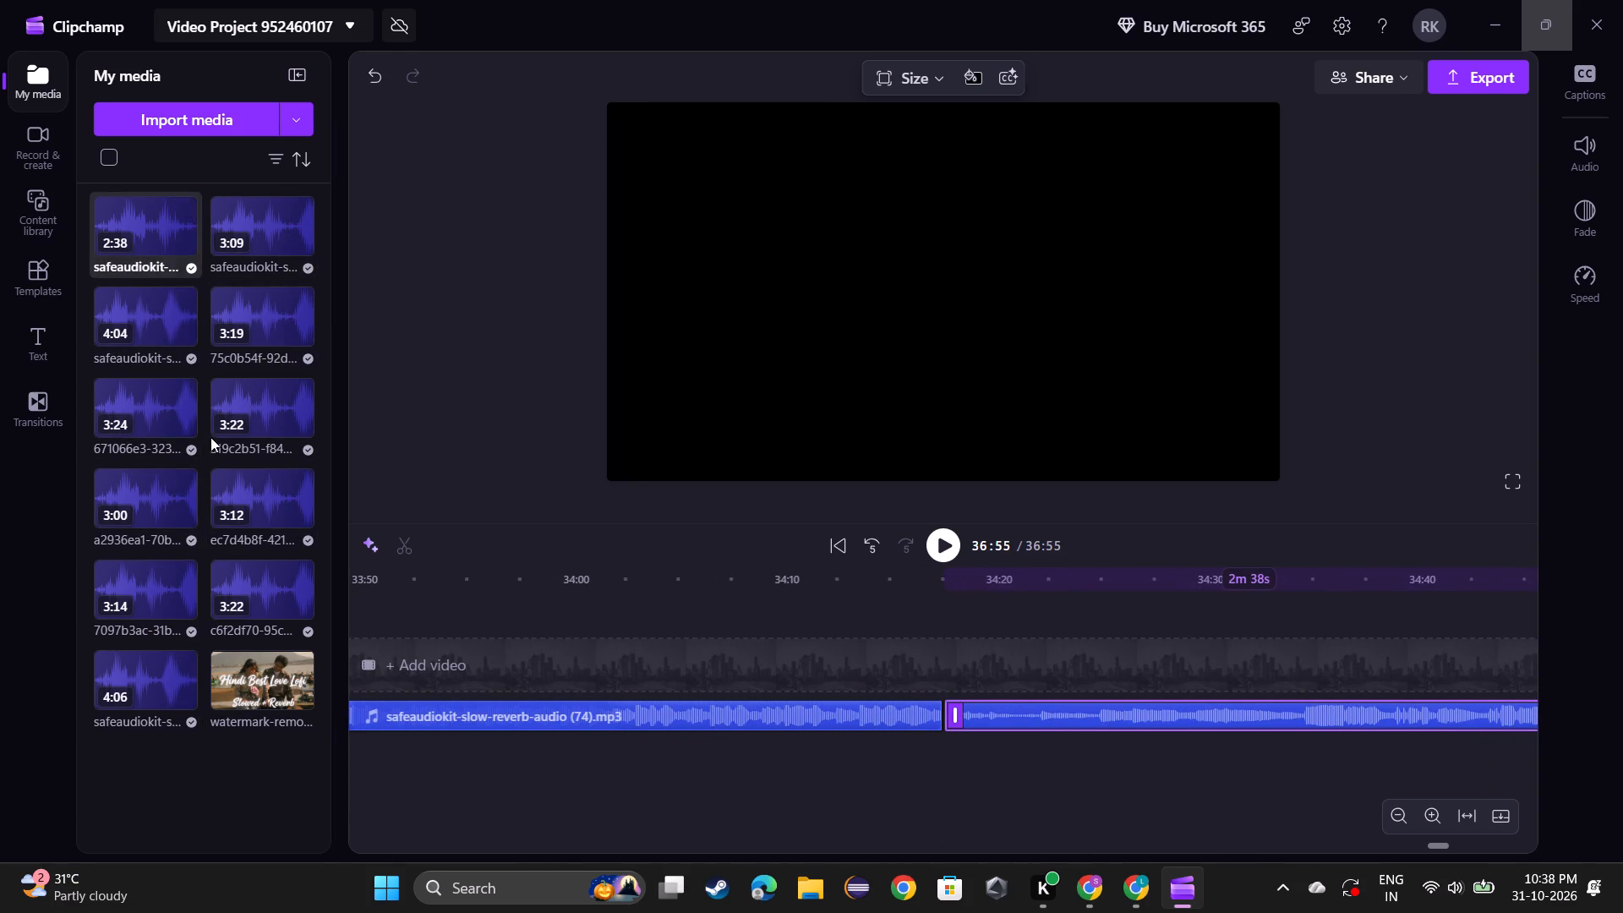
Add the watermark-removed cover image to the timeline and stretch it across the whole audio, from 0 to 36m 55s.
{"action": "left_click", "coordinate": [300, 700]}
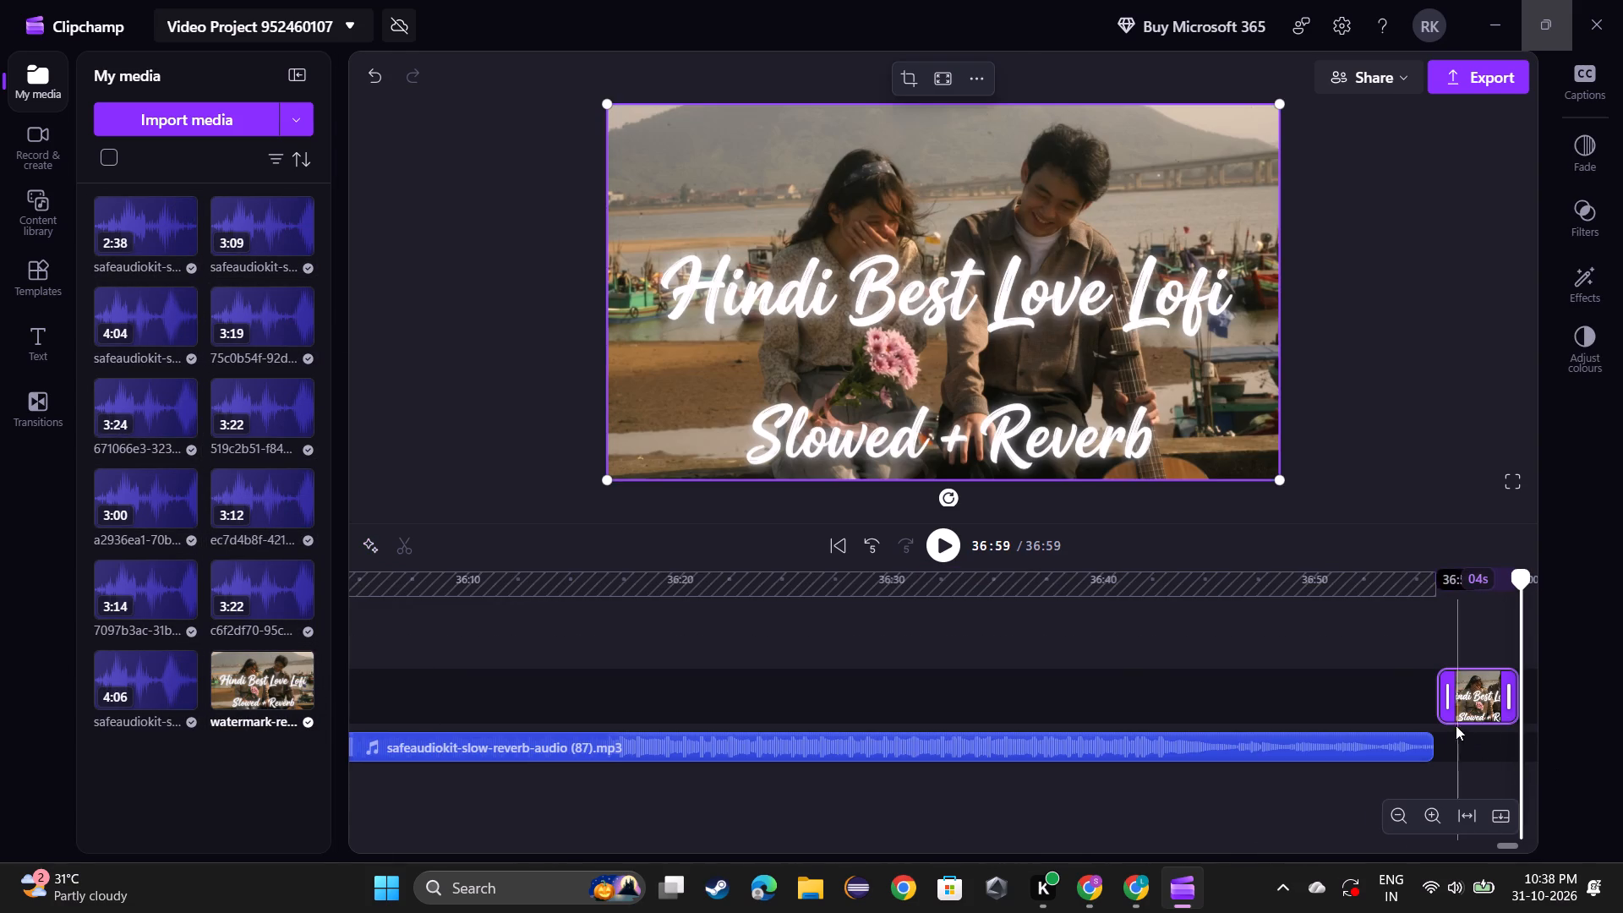
{"action": "left_click_drag", "start_coordinate": [1447, 702], "coordinate": [831, 667]}
{"action": "left_click_drag", "start_coordinate": [1507, 692], "coordinate": [1415, 668]}
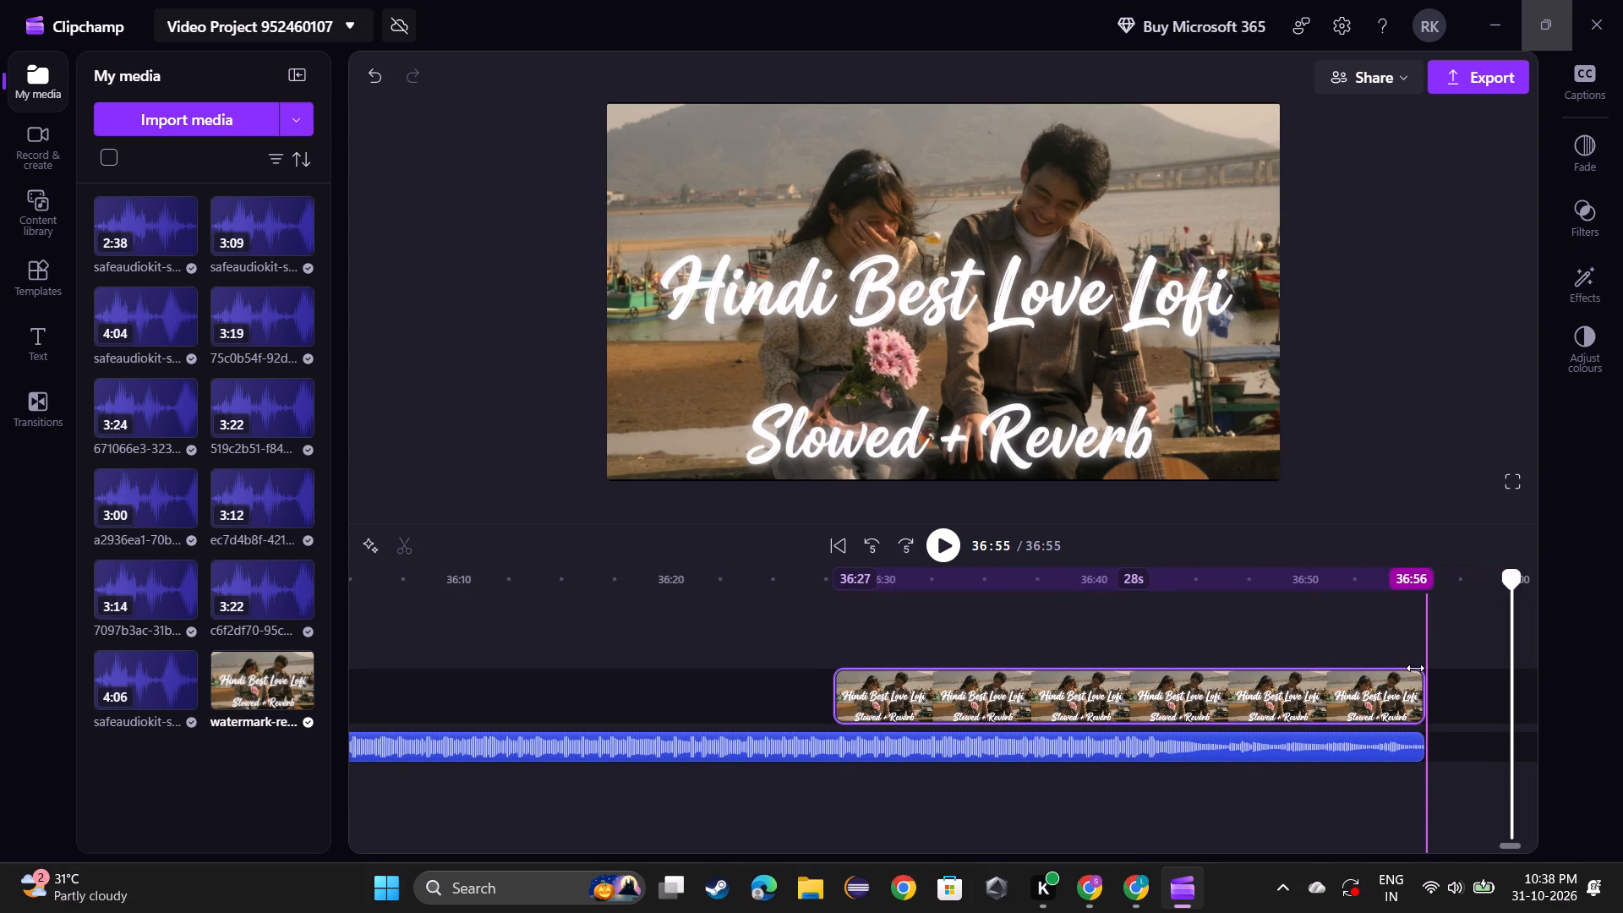
{"action": "left_click_drag", "start_coordinate": [1415, 668], "coordinate": [1416, 667]}
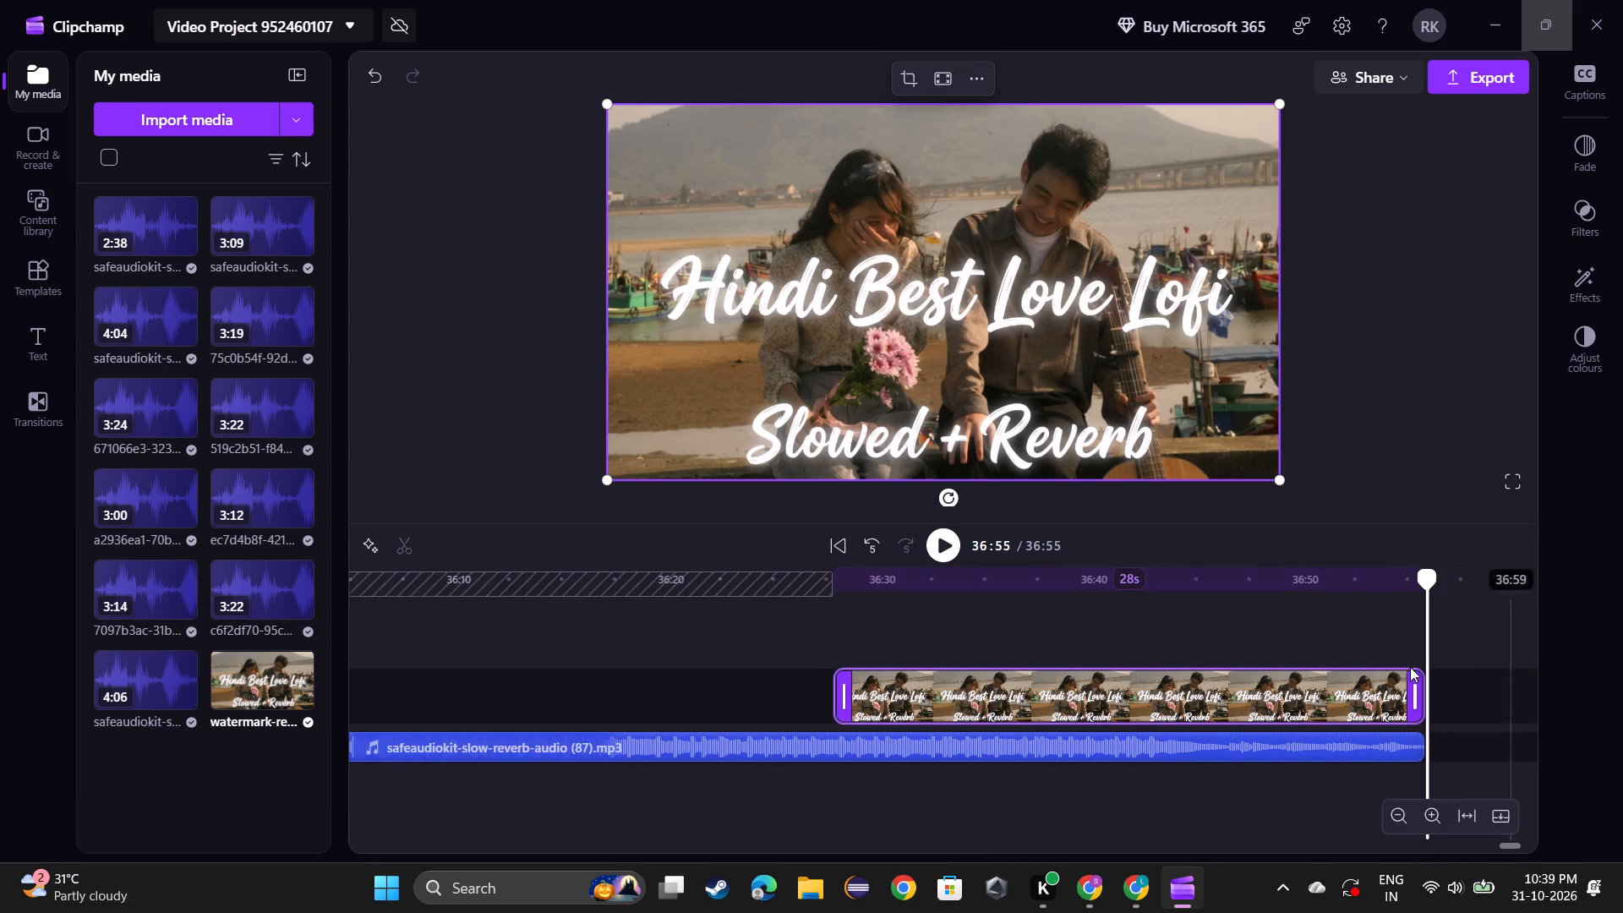
{"action": "scroll", "coordinate": [1301, 666], "scroll_direction": "down", "scroll_amount": 3, "text": "ctrl"}
{"action": "left_click", "coordinate": [1199, 689]}
{"action": "left_click_drag", "start_coordinate": [1212, 692], "coordinate": [614, 660]}
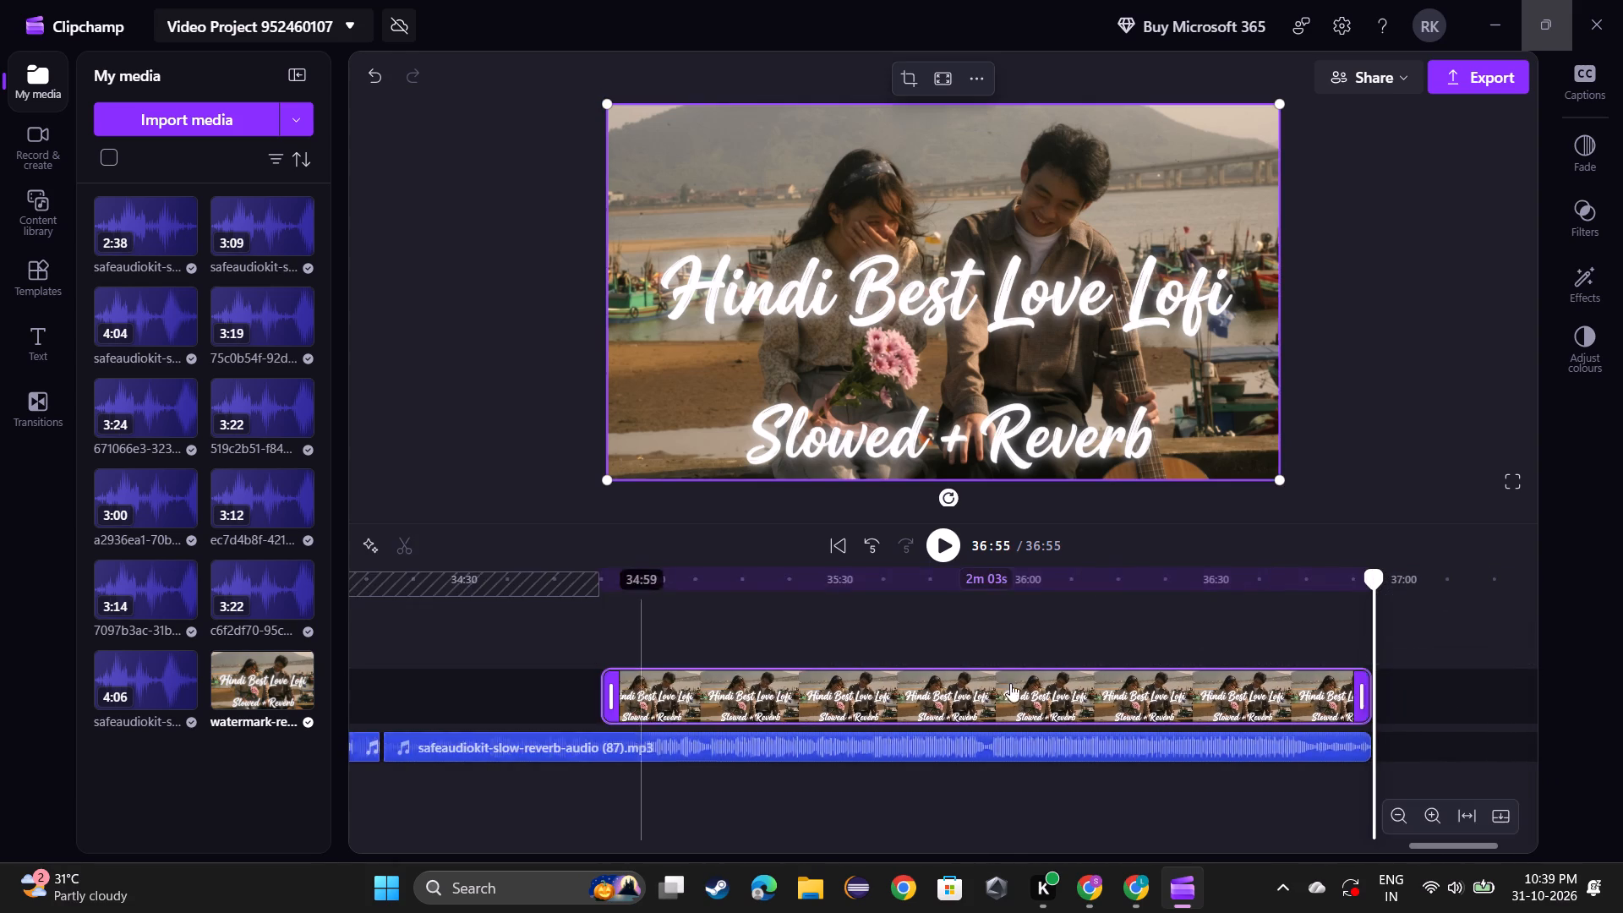
{"action": "scroll", "coordinate": [1118, 708], "scroll_direction": "down", "scroll_amount": 9, "text": "ctrl"}
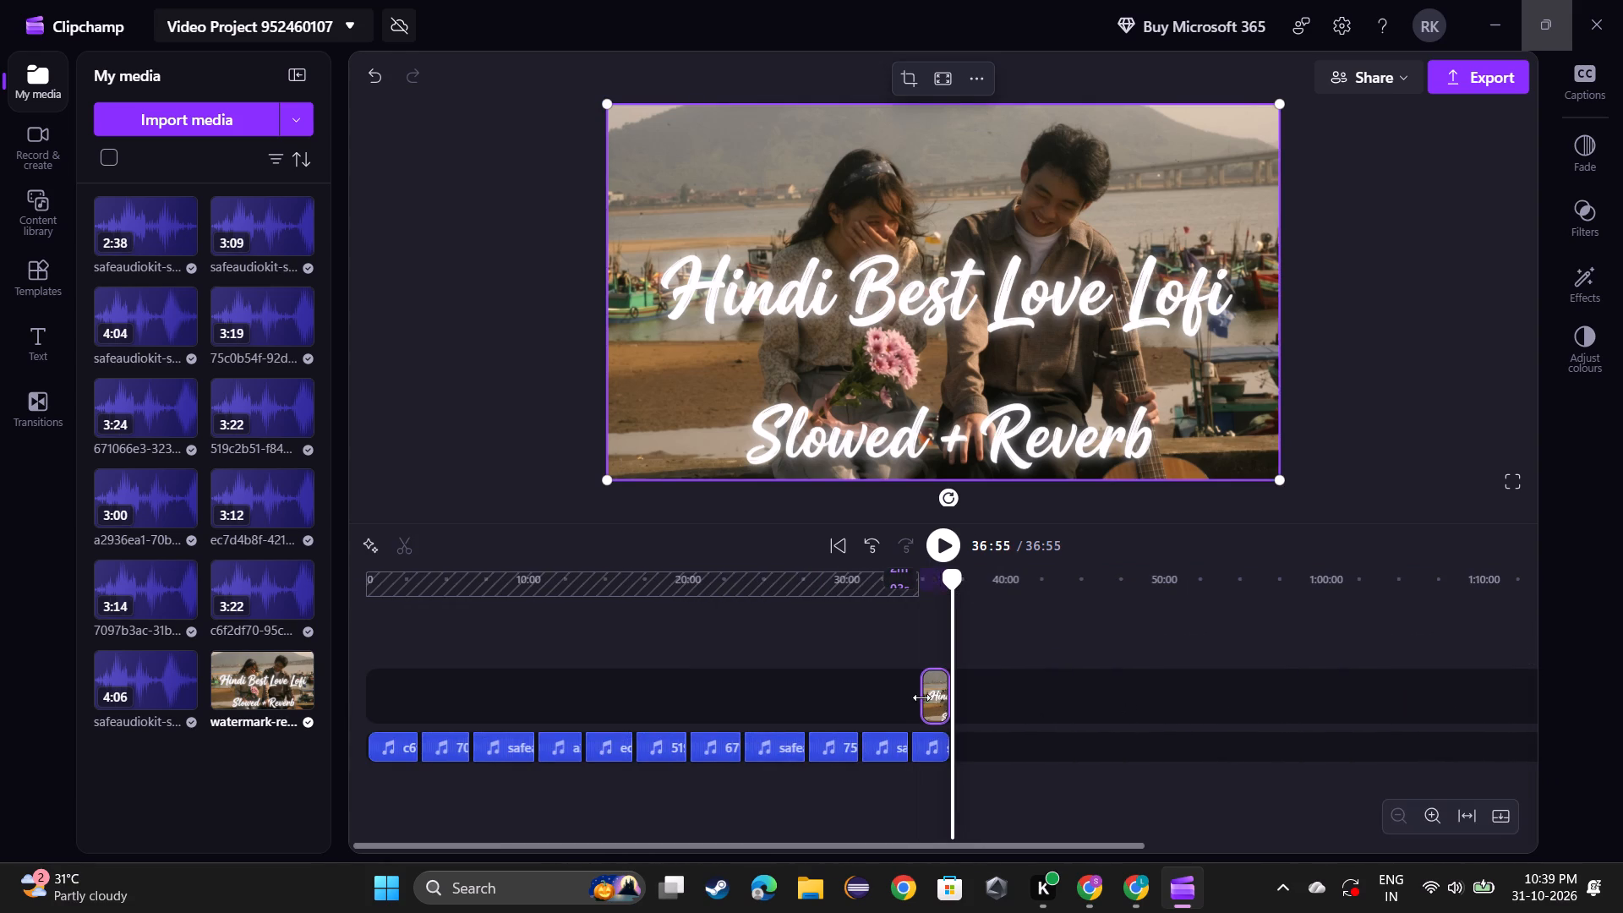
{"action": "left_click_drag", "start_coordinate": [921, 697], "coordinate": [229, 598]}
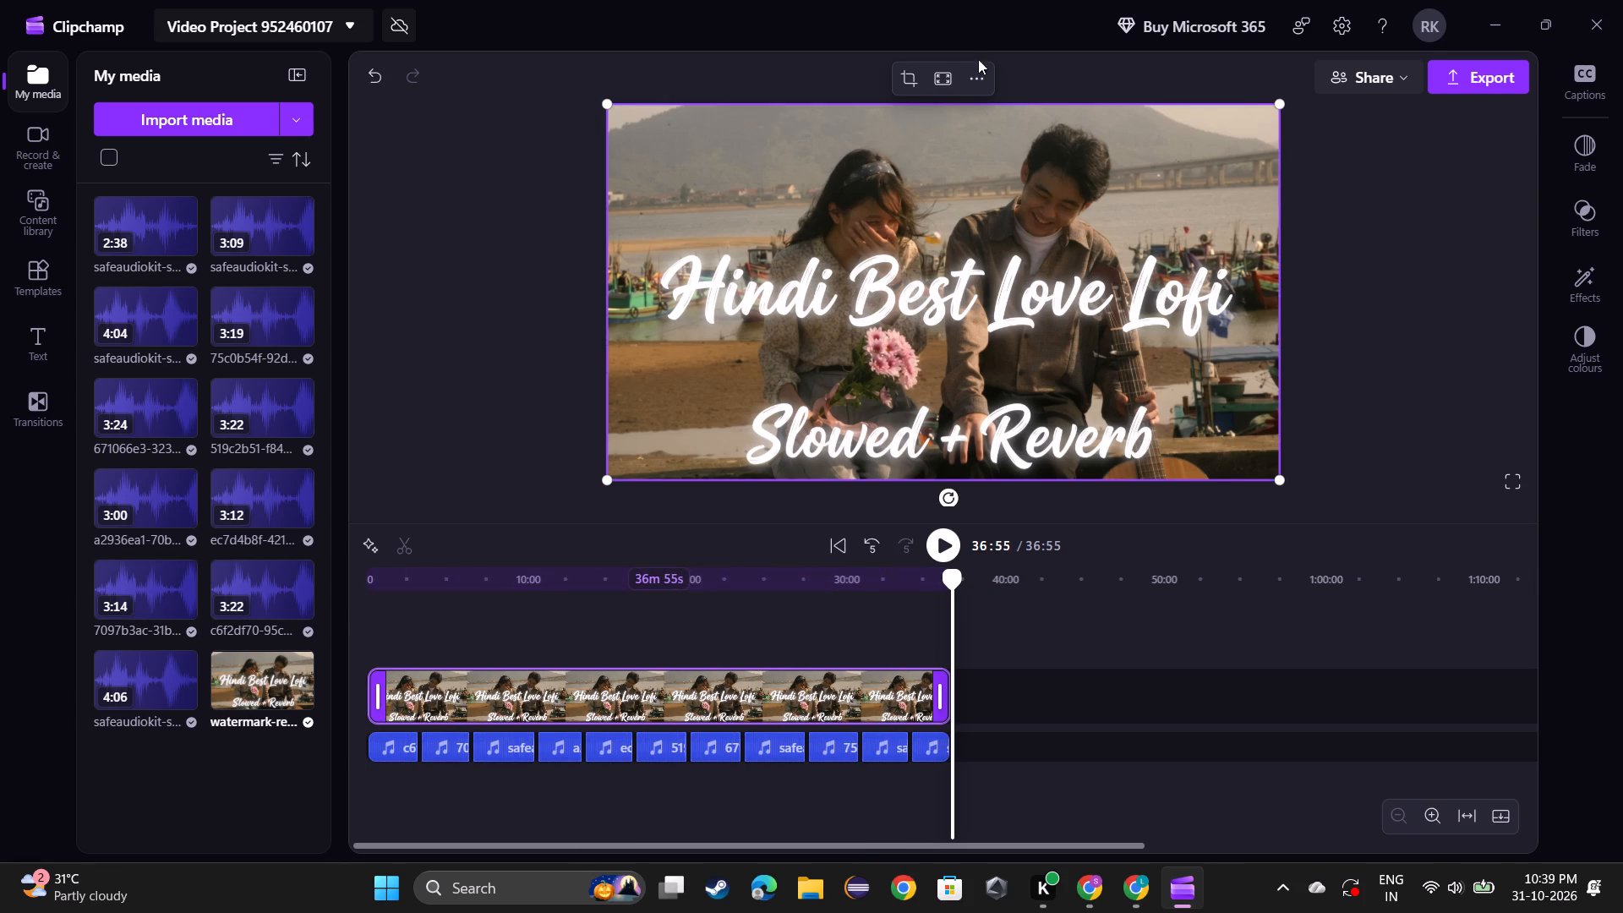
Make the cover image fill the video frame.
{"action": "left_click", "coordinate": [954, 77]}
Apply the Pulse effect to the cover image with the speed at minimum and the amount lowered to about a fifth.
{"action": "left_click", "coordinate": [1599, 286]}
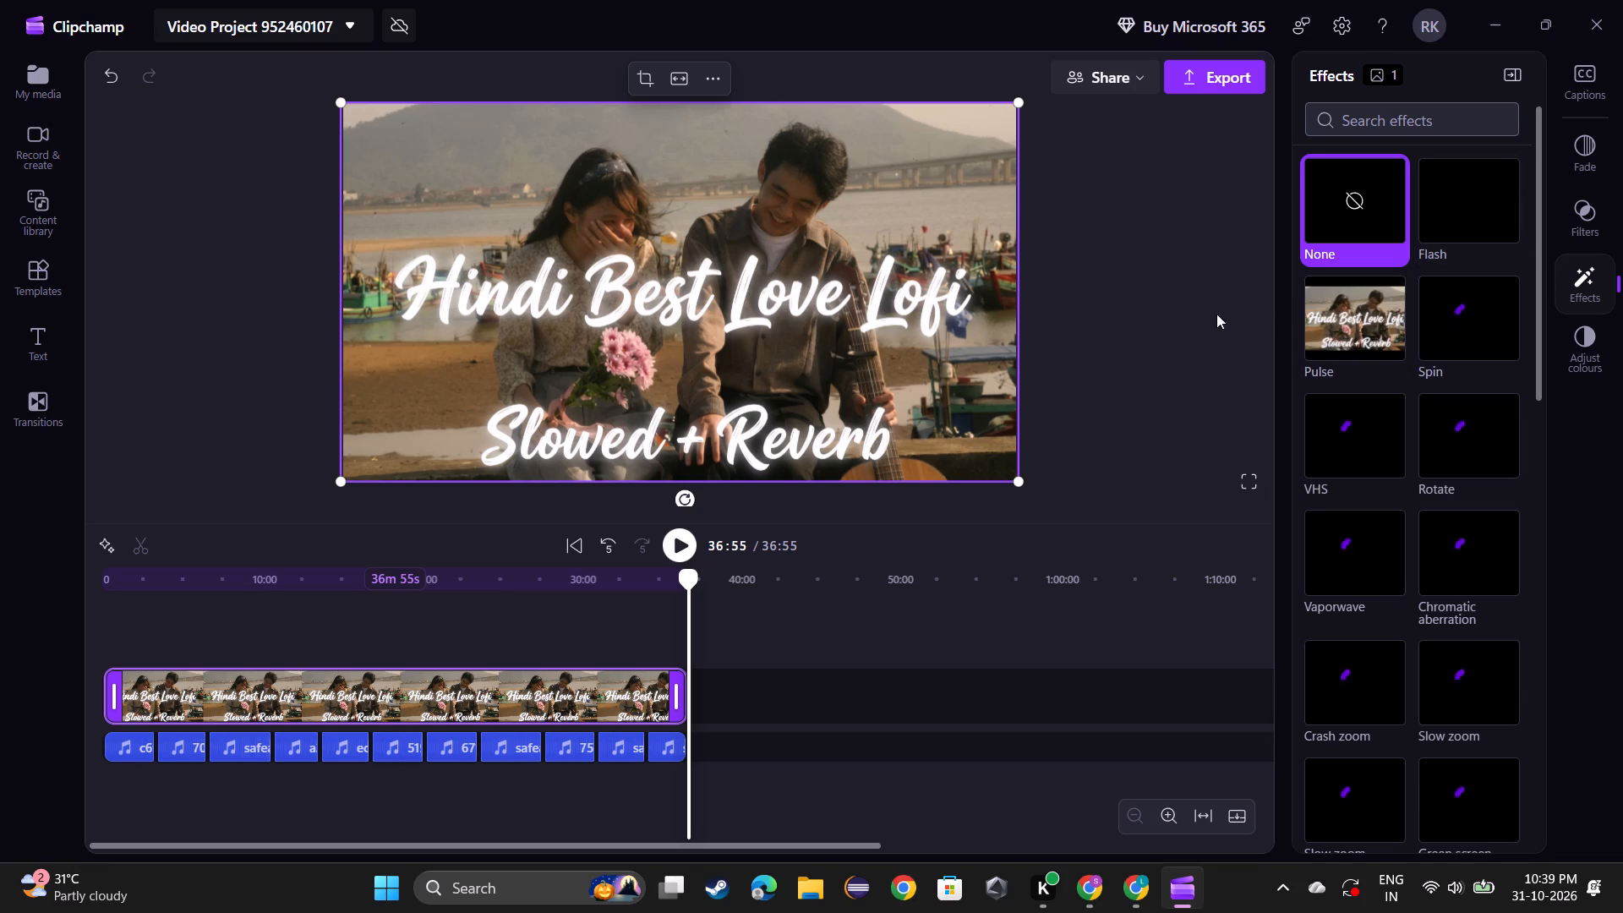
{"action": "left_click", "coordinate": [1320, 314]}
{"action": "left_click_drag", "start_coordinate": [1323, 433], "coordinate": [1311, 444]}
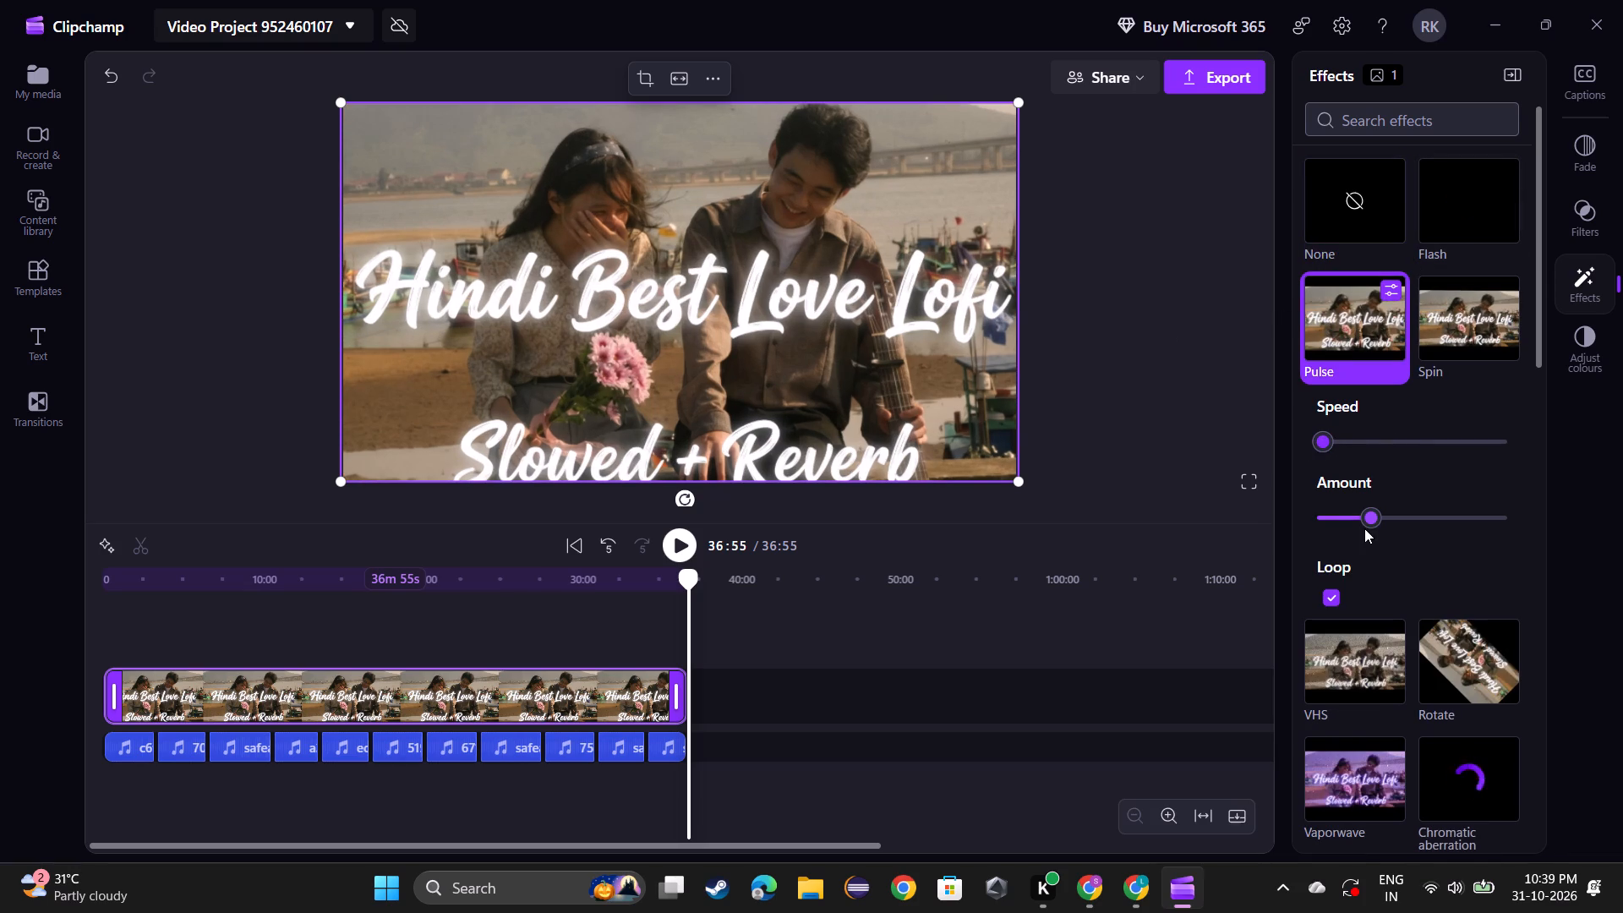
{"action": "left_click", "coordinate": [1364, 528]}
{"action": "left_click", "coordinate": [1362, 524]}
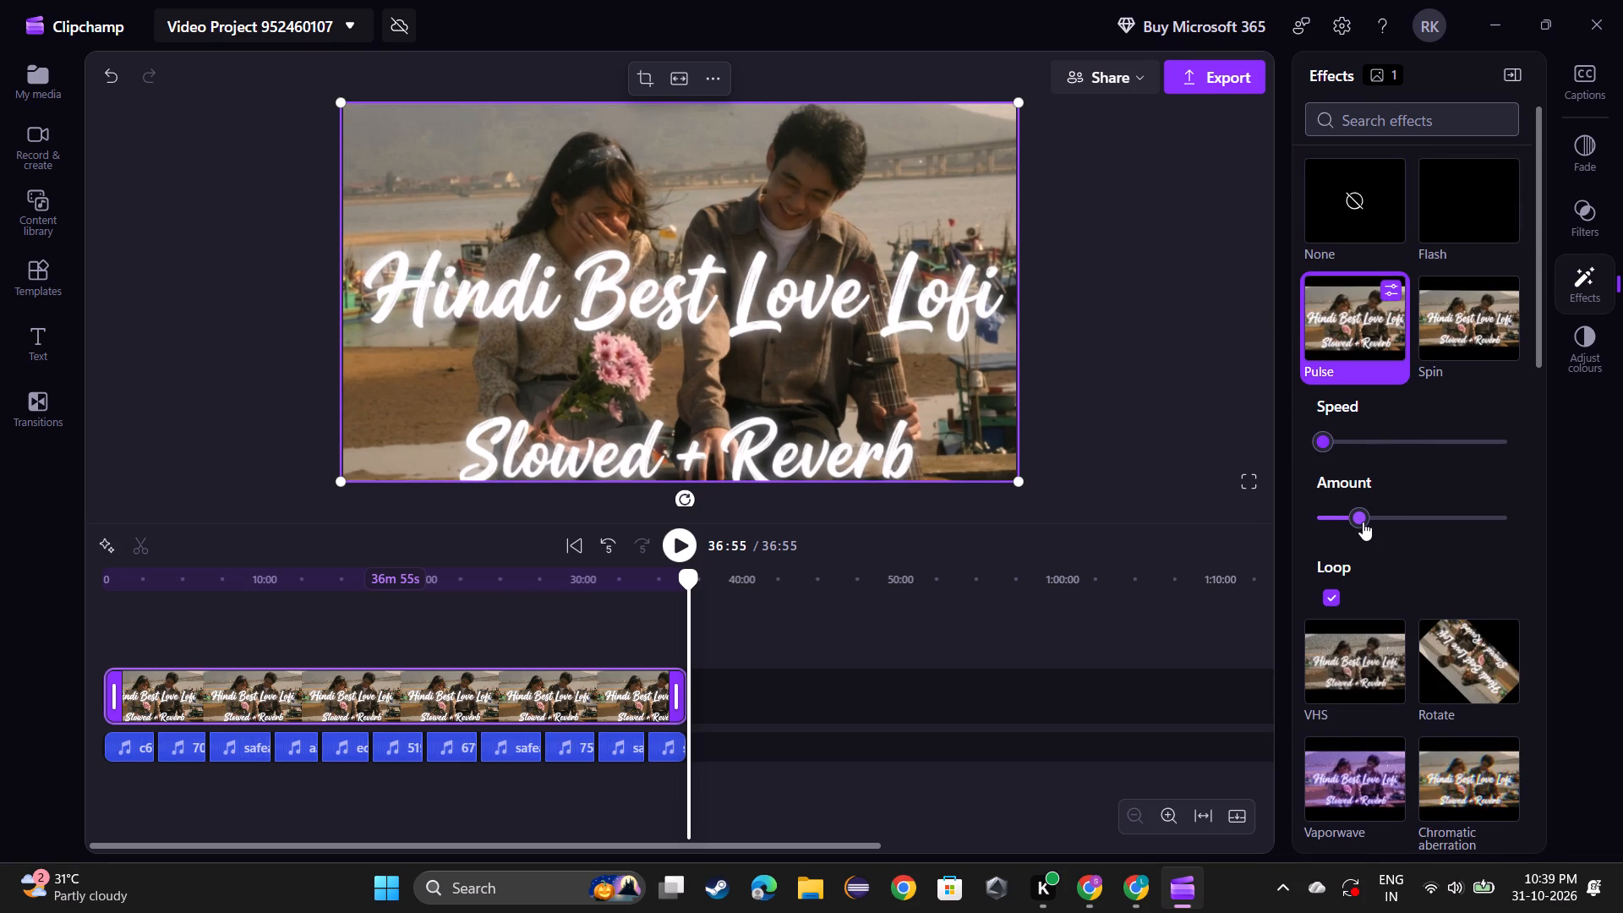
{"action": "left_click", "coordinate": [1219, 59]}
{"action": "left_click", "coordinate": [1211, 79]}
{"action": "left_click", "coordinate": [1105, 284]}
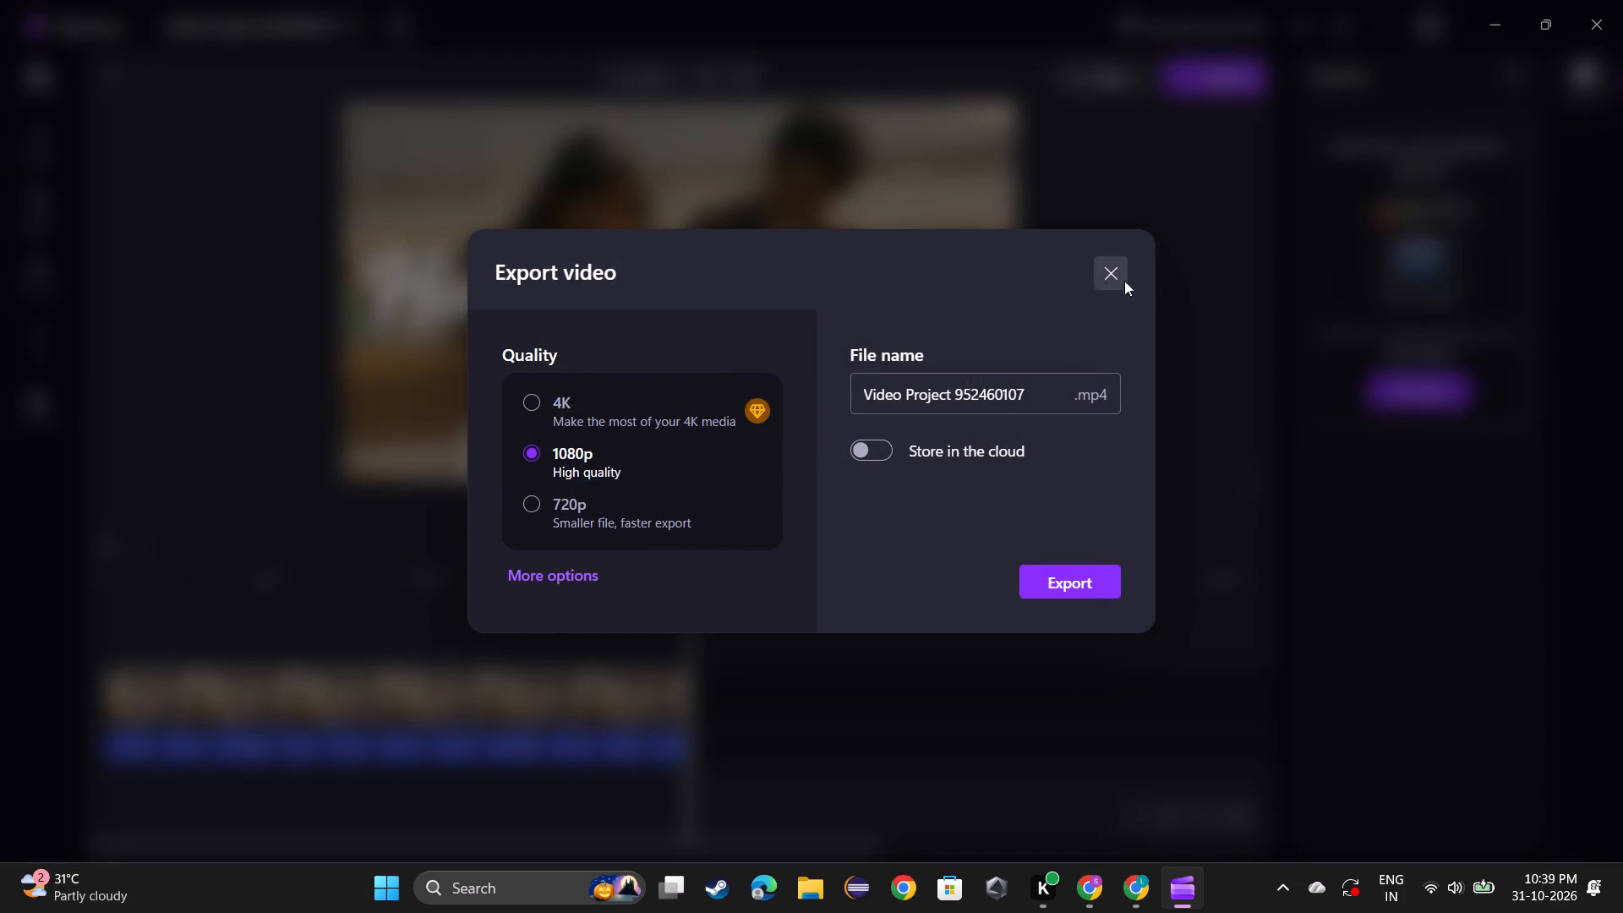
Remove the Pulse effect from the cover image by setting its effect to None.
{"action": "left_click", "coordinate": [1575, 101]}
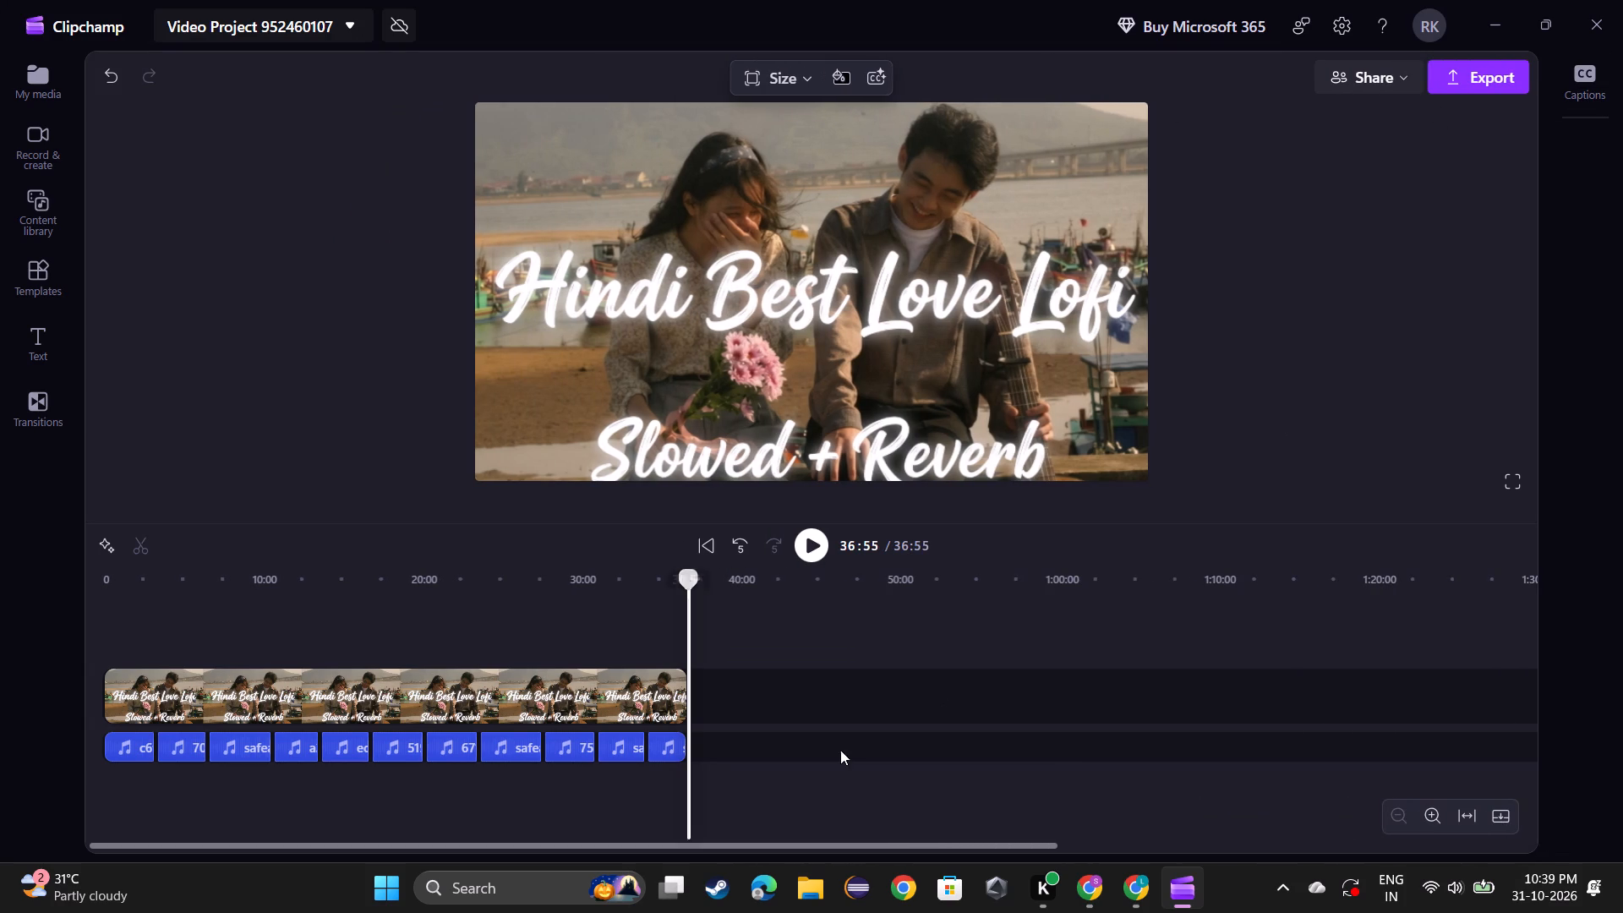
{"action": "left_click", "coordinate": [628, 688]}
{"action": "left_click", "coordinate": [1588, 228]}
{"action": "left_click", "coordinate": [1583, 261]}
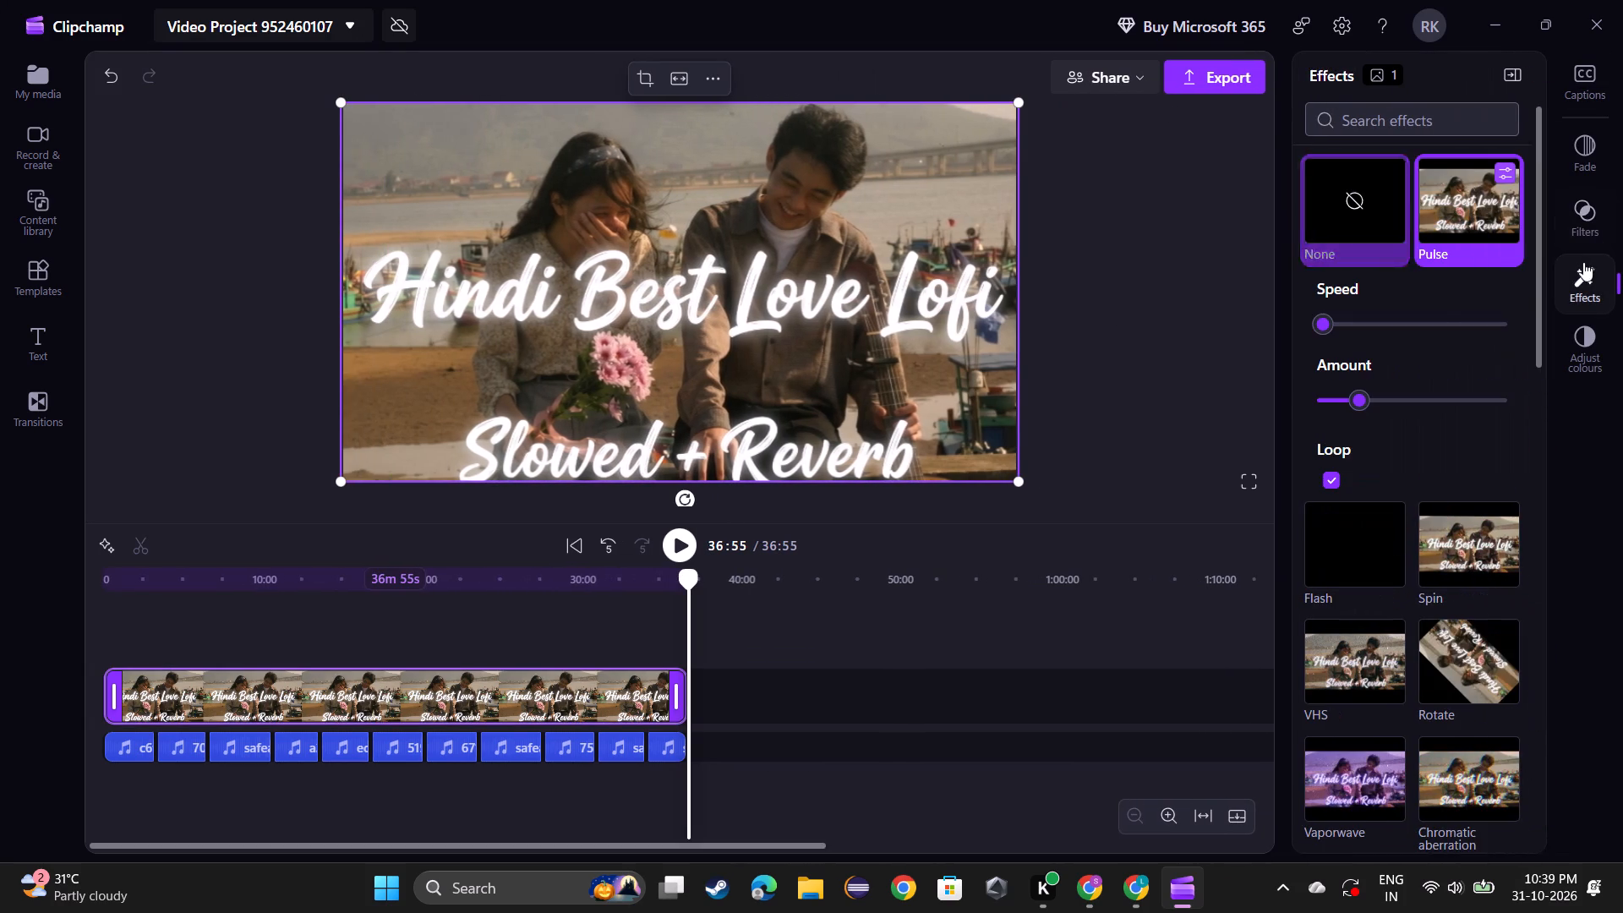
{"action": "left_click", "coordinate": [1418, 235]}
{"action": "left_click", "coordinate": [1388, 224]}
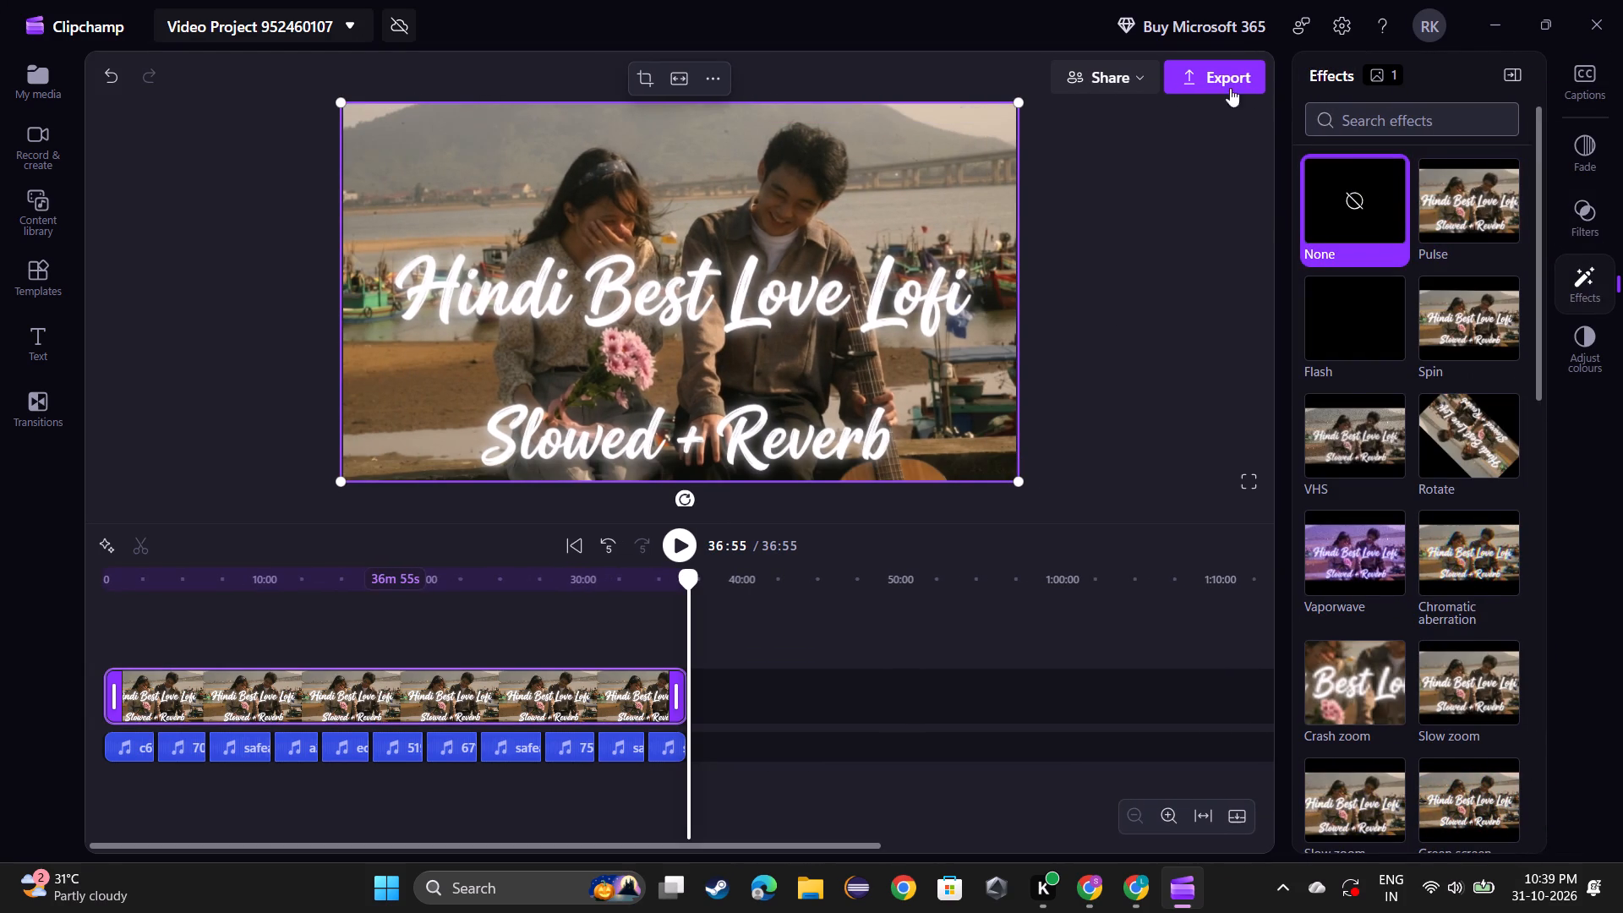
Export the video at 720p quality.
{"action": "left_click", "coordinate": [1202, 83]}
{"action": "left_click", "coordinate": [619, 518]}
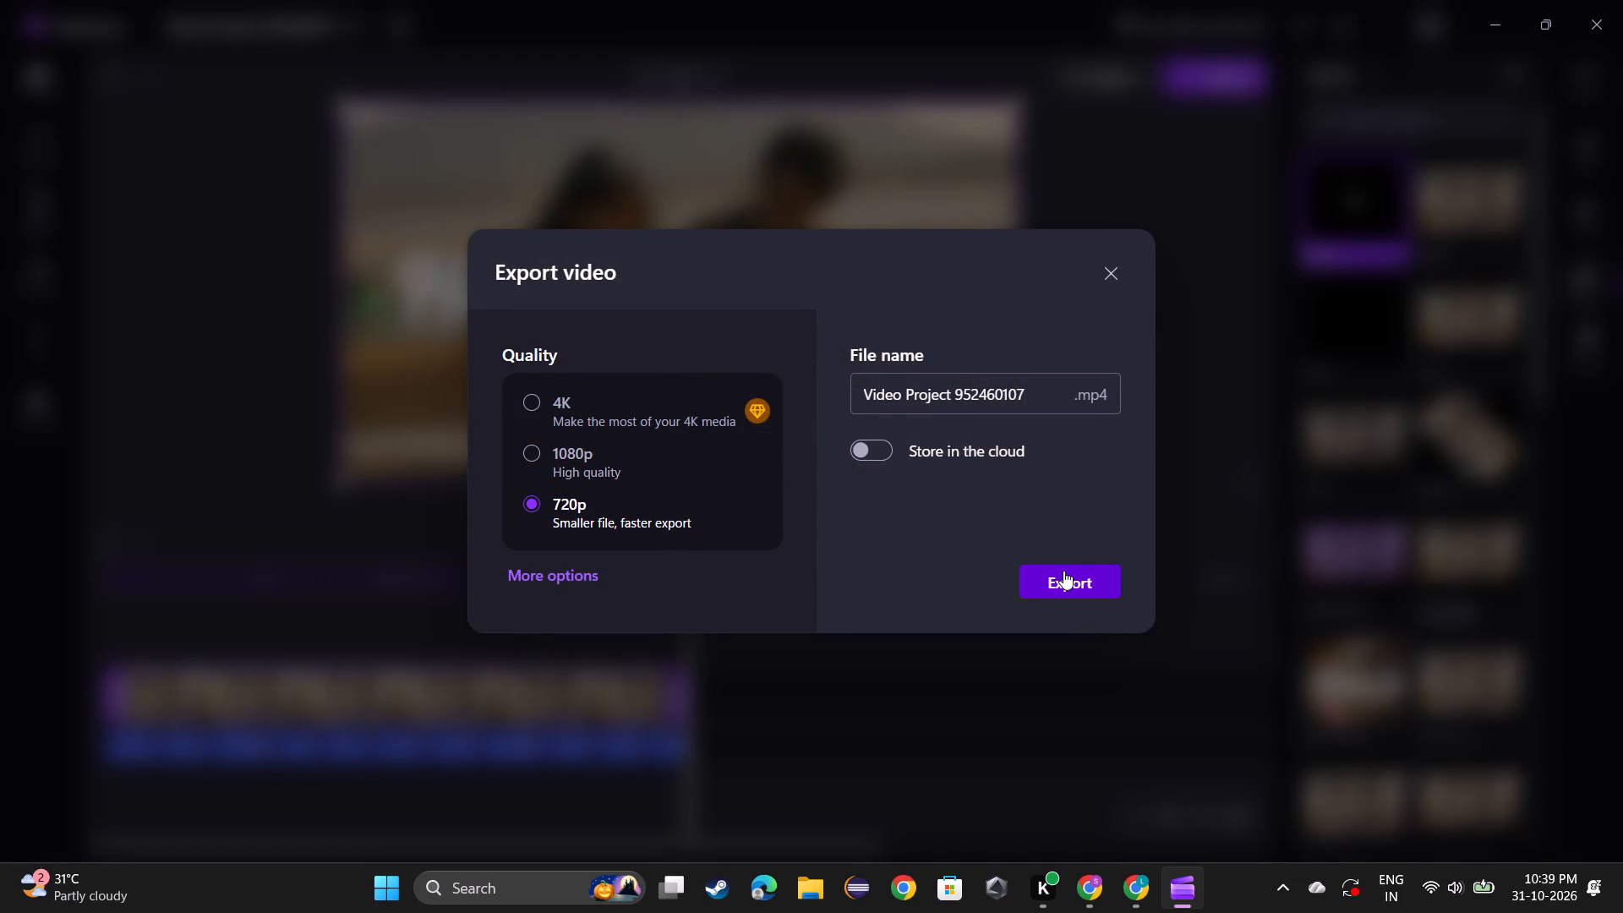
{"action": "left_click", "coordinate": [1063, 571]}
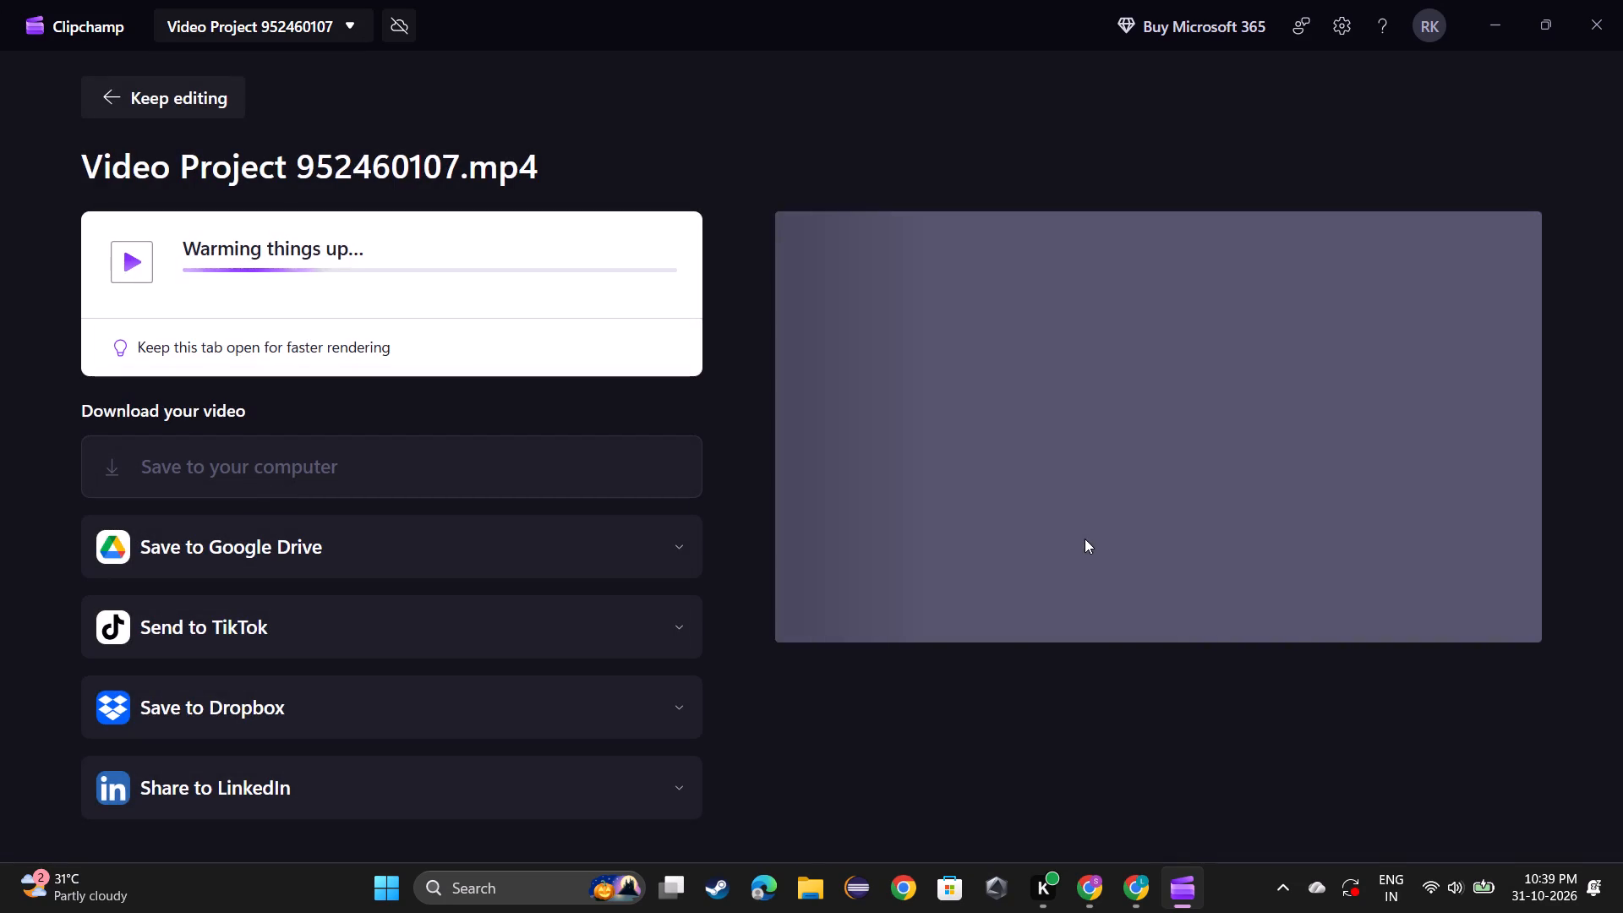
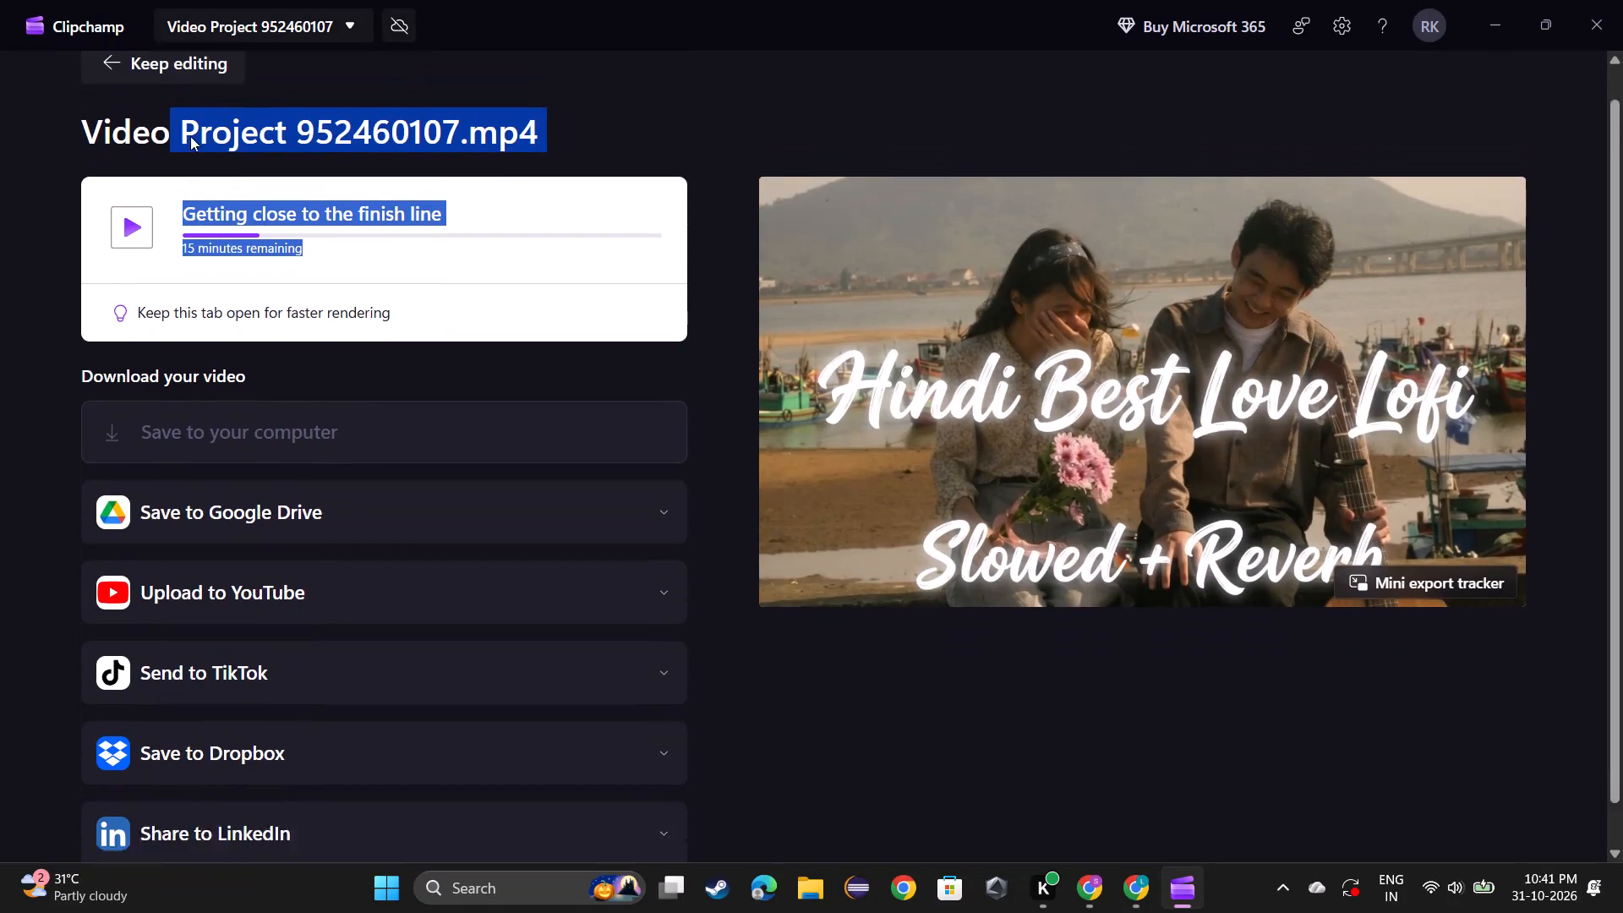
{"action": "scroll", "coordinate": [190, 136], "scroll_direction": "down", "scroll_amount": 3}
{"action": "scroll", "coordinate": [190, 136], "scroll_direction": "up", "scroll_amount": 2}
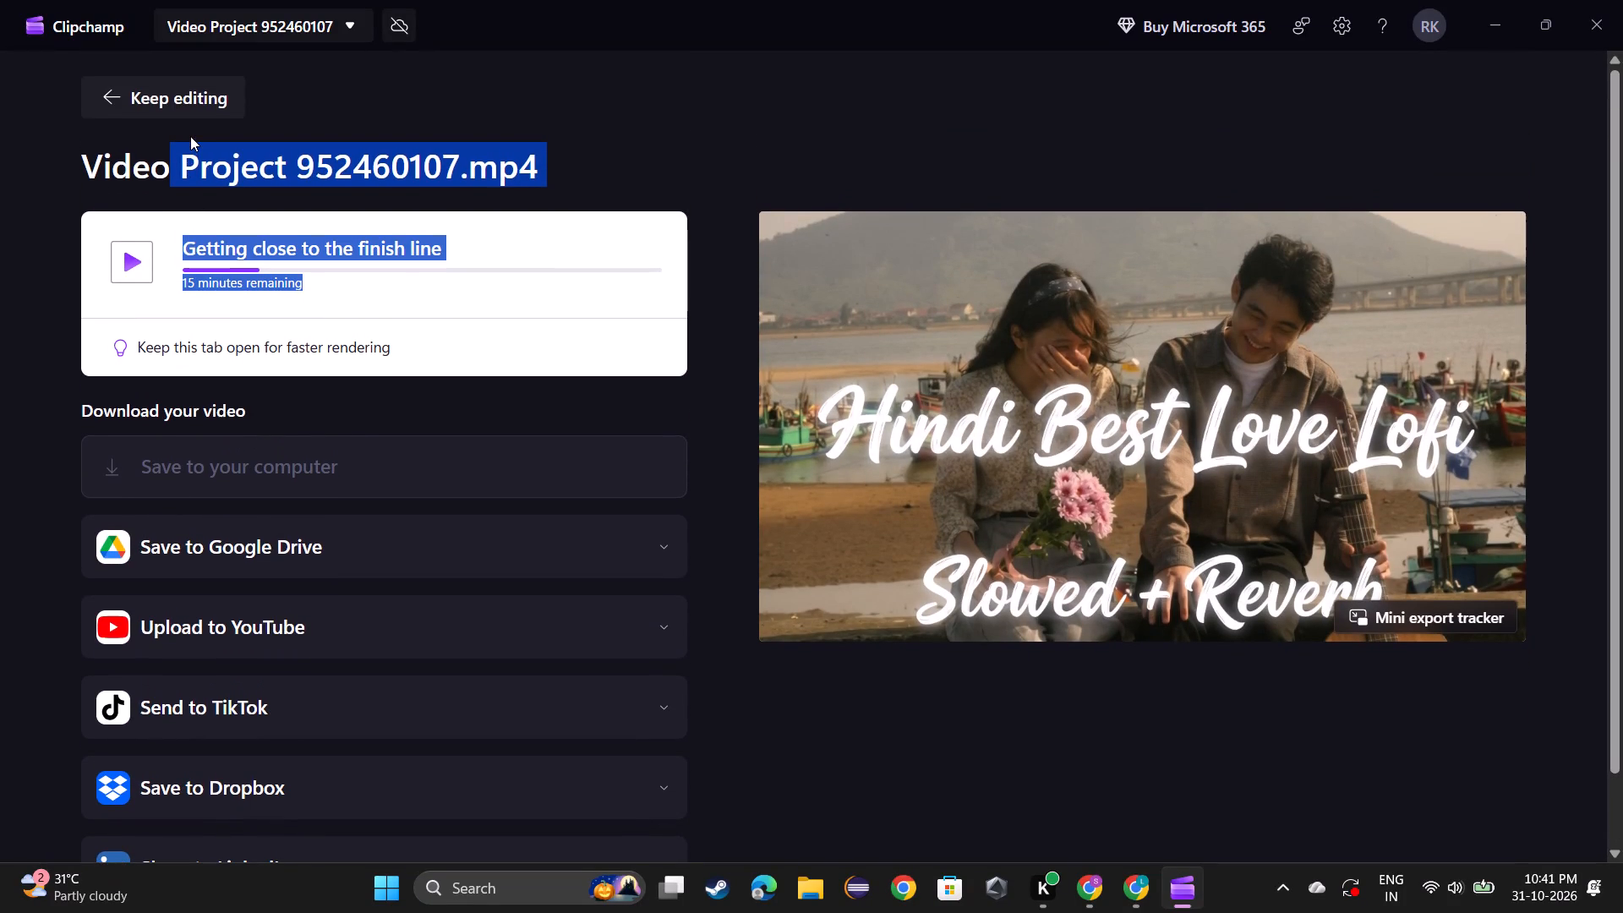
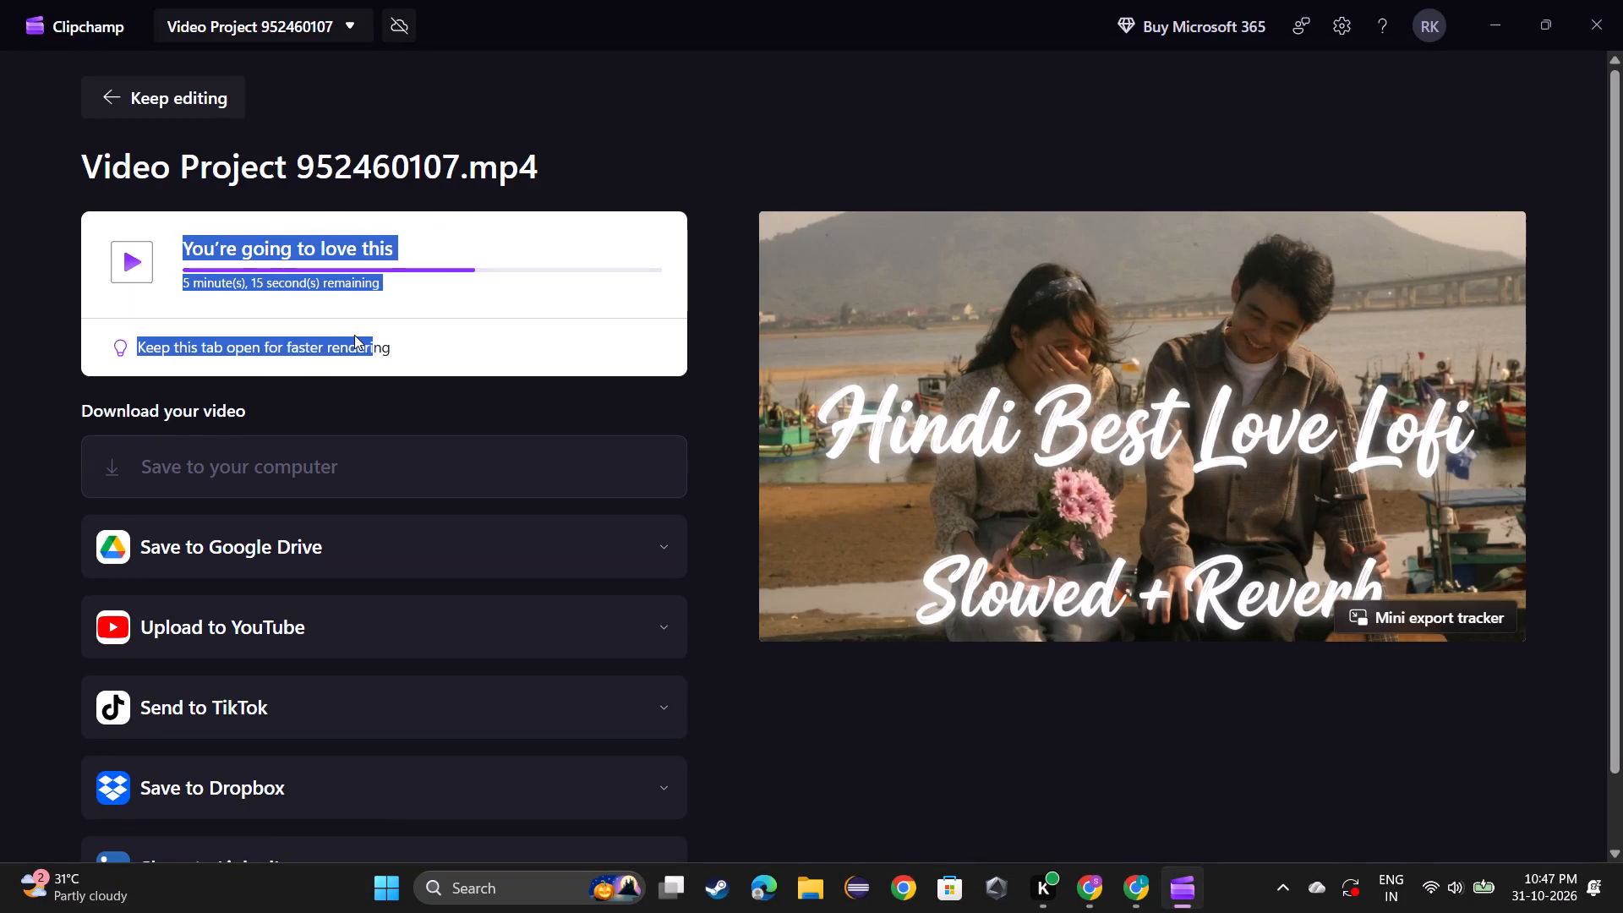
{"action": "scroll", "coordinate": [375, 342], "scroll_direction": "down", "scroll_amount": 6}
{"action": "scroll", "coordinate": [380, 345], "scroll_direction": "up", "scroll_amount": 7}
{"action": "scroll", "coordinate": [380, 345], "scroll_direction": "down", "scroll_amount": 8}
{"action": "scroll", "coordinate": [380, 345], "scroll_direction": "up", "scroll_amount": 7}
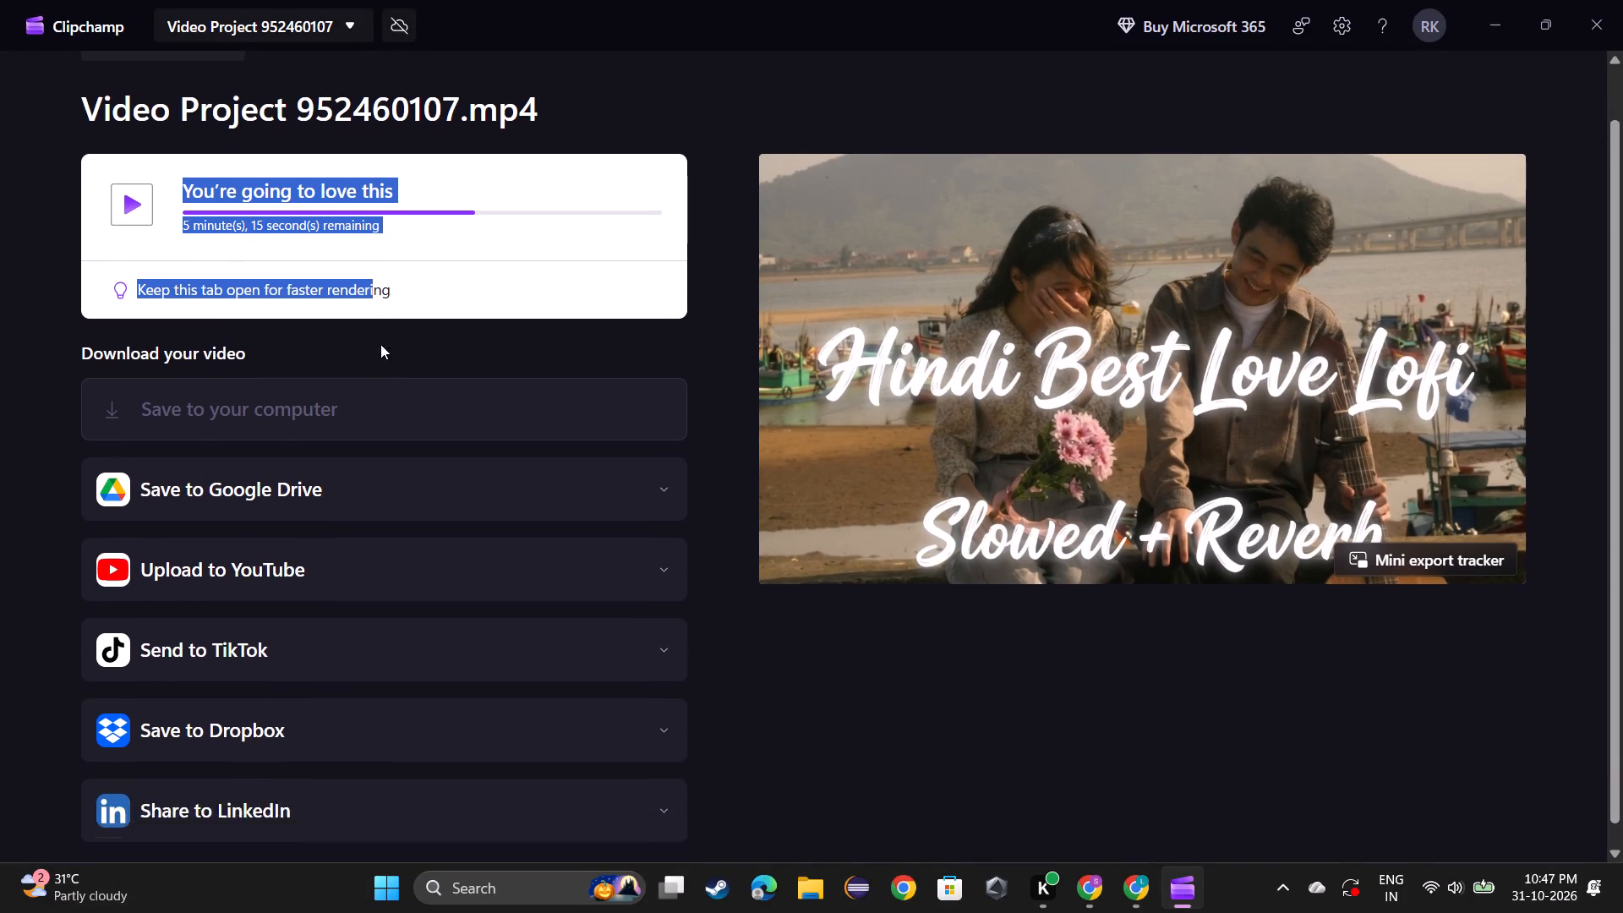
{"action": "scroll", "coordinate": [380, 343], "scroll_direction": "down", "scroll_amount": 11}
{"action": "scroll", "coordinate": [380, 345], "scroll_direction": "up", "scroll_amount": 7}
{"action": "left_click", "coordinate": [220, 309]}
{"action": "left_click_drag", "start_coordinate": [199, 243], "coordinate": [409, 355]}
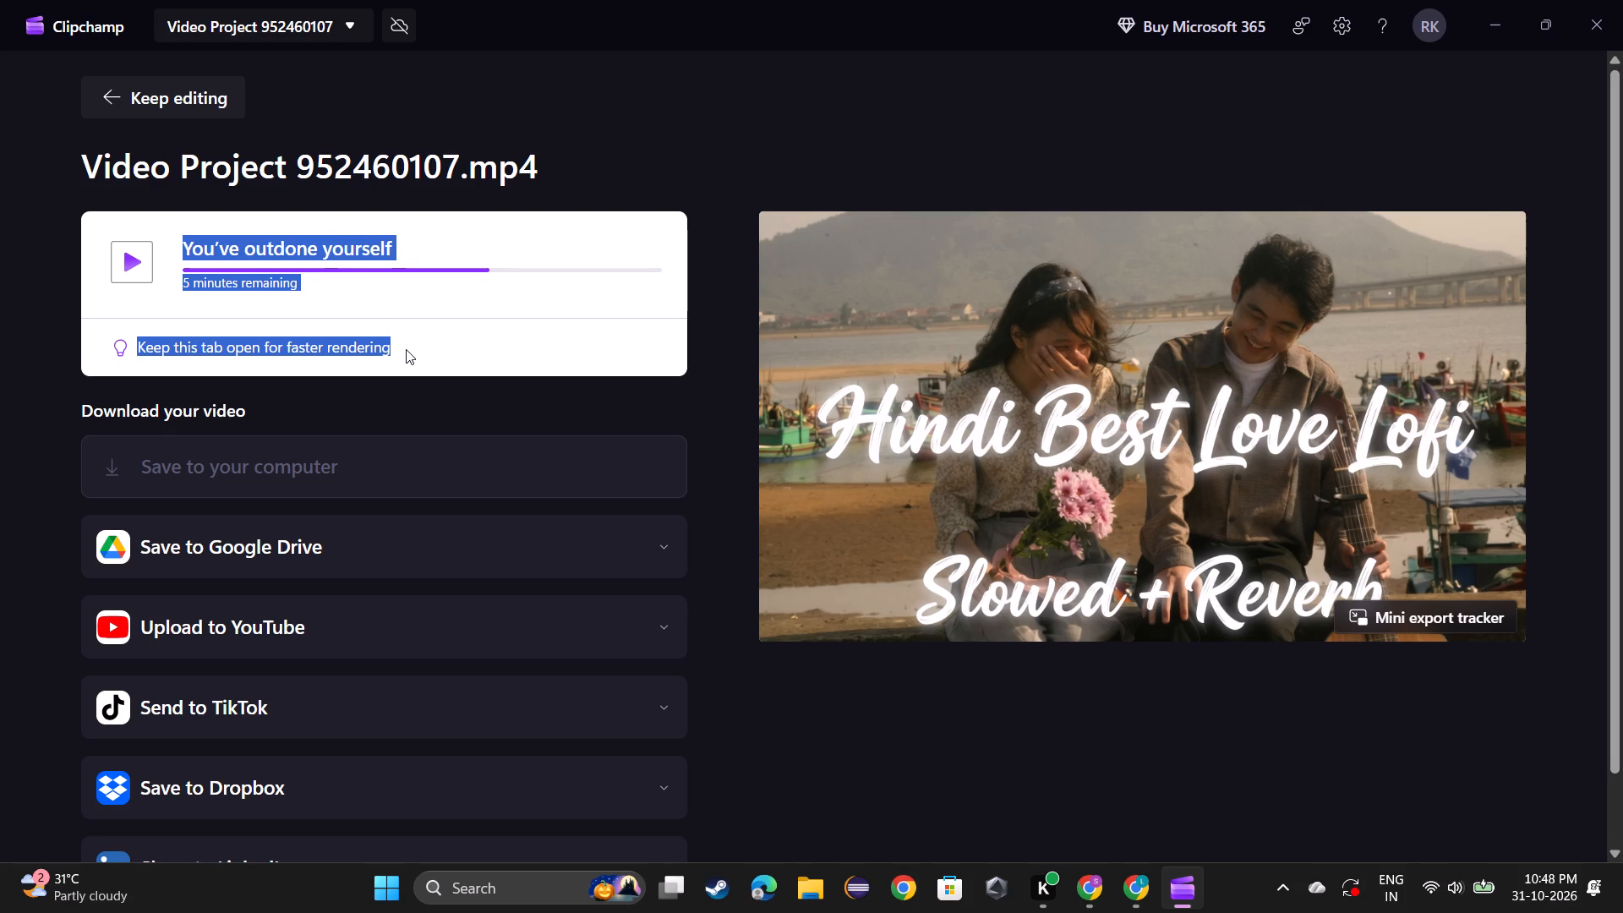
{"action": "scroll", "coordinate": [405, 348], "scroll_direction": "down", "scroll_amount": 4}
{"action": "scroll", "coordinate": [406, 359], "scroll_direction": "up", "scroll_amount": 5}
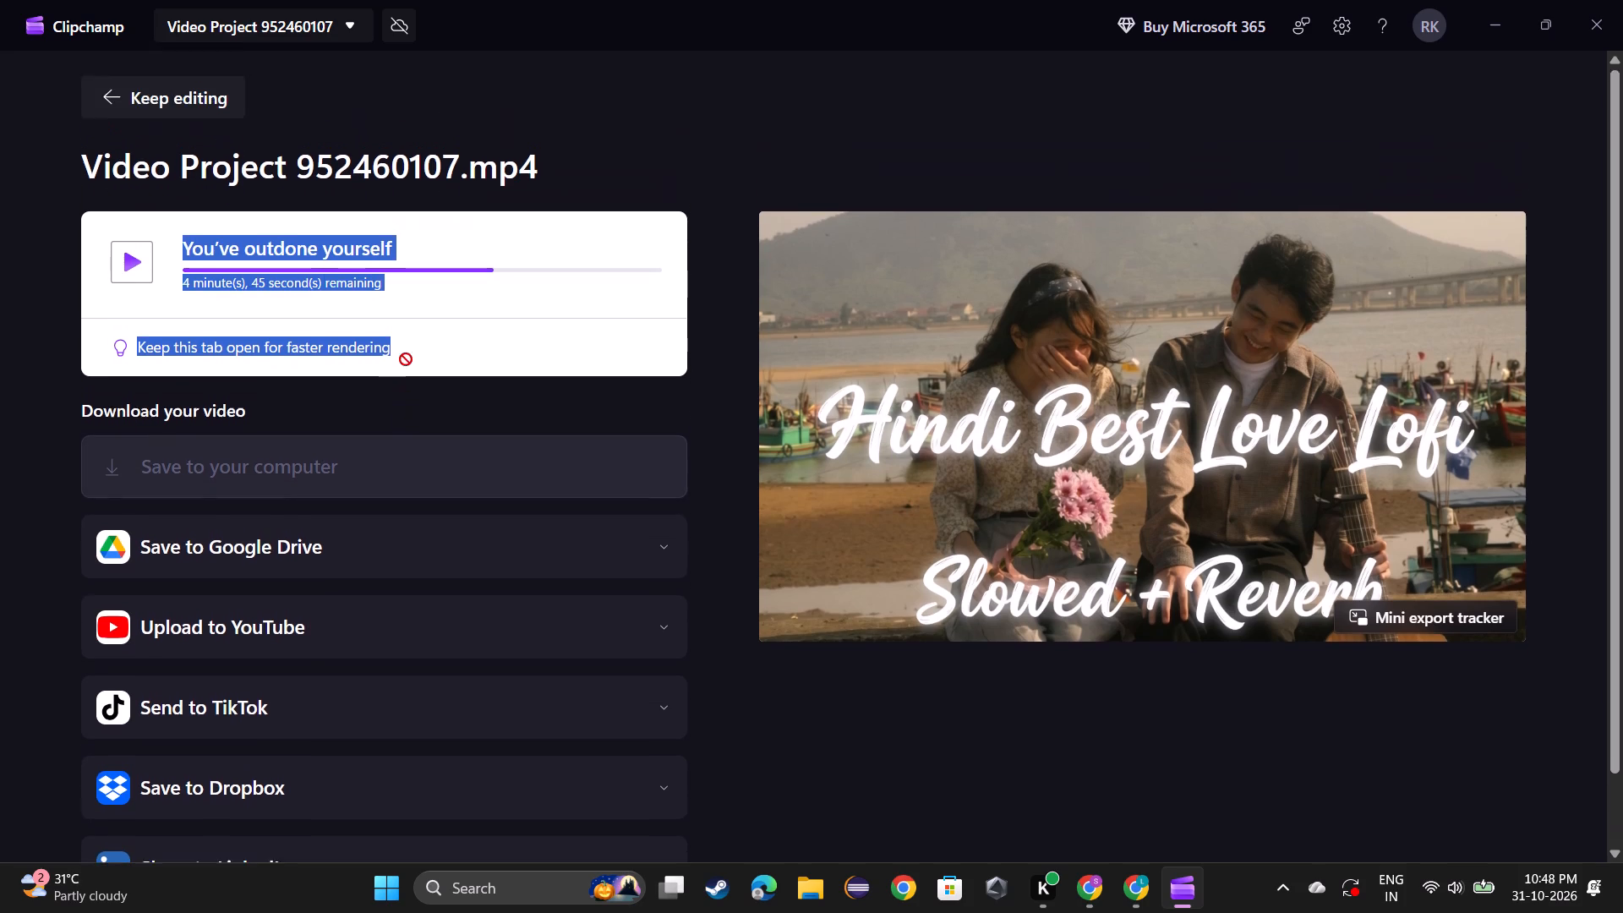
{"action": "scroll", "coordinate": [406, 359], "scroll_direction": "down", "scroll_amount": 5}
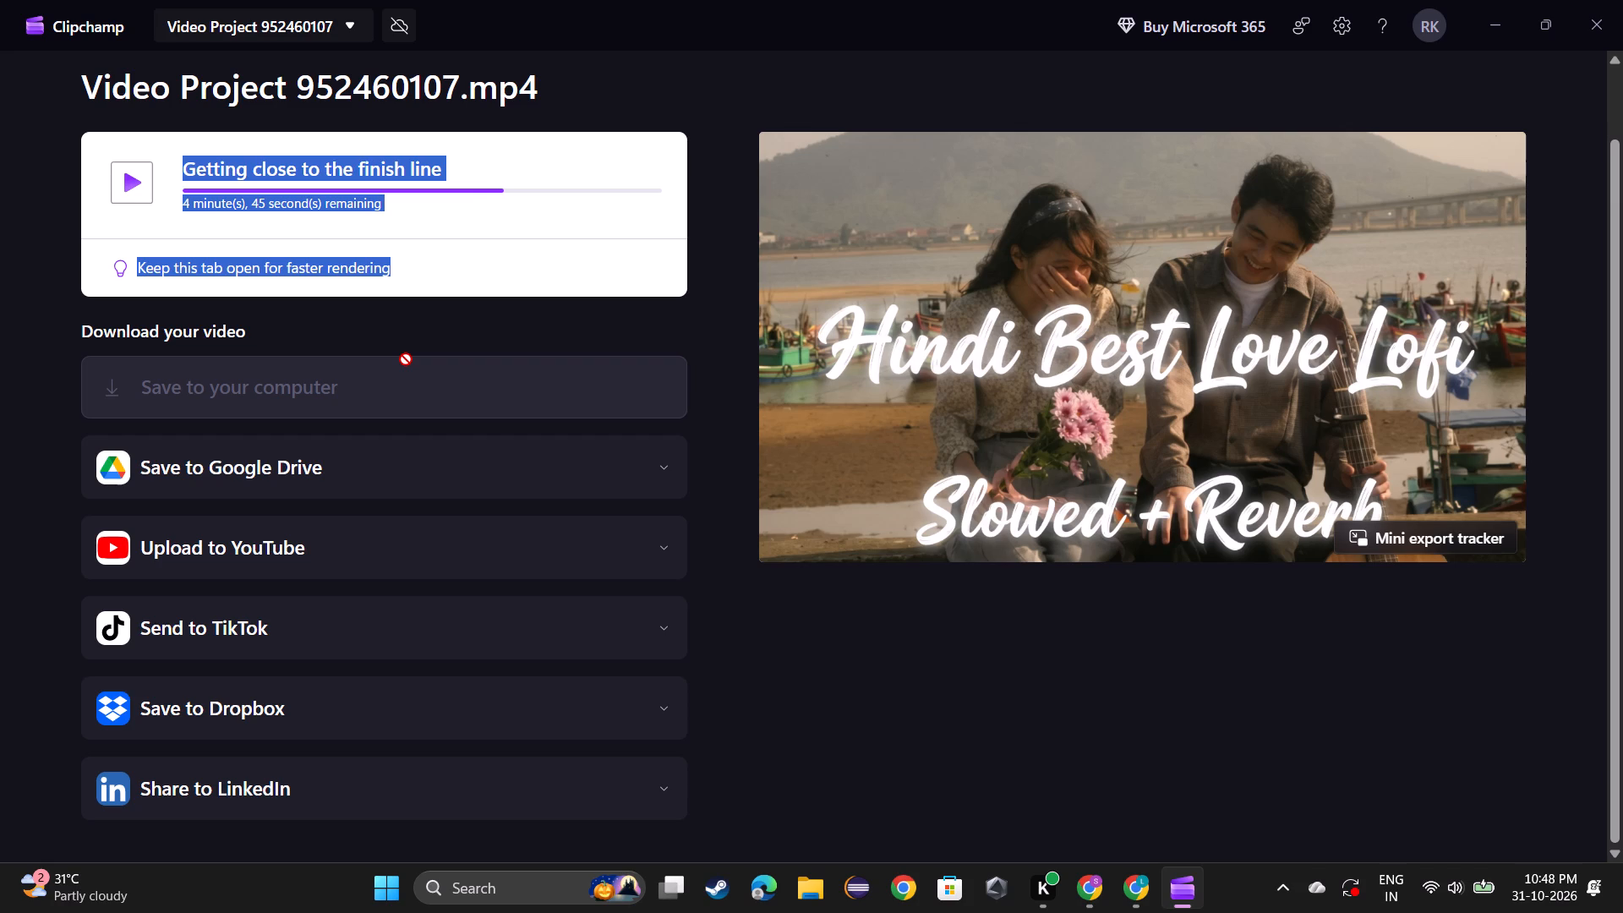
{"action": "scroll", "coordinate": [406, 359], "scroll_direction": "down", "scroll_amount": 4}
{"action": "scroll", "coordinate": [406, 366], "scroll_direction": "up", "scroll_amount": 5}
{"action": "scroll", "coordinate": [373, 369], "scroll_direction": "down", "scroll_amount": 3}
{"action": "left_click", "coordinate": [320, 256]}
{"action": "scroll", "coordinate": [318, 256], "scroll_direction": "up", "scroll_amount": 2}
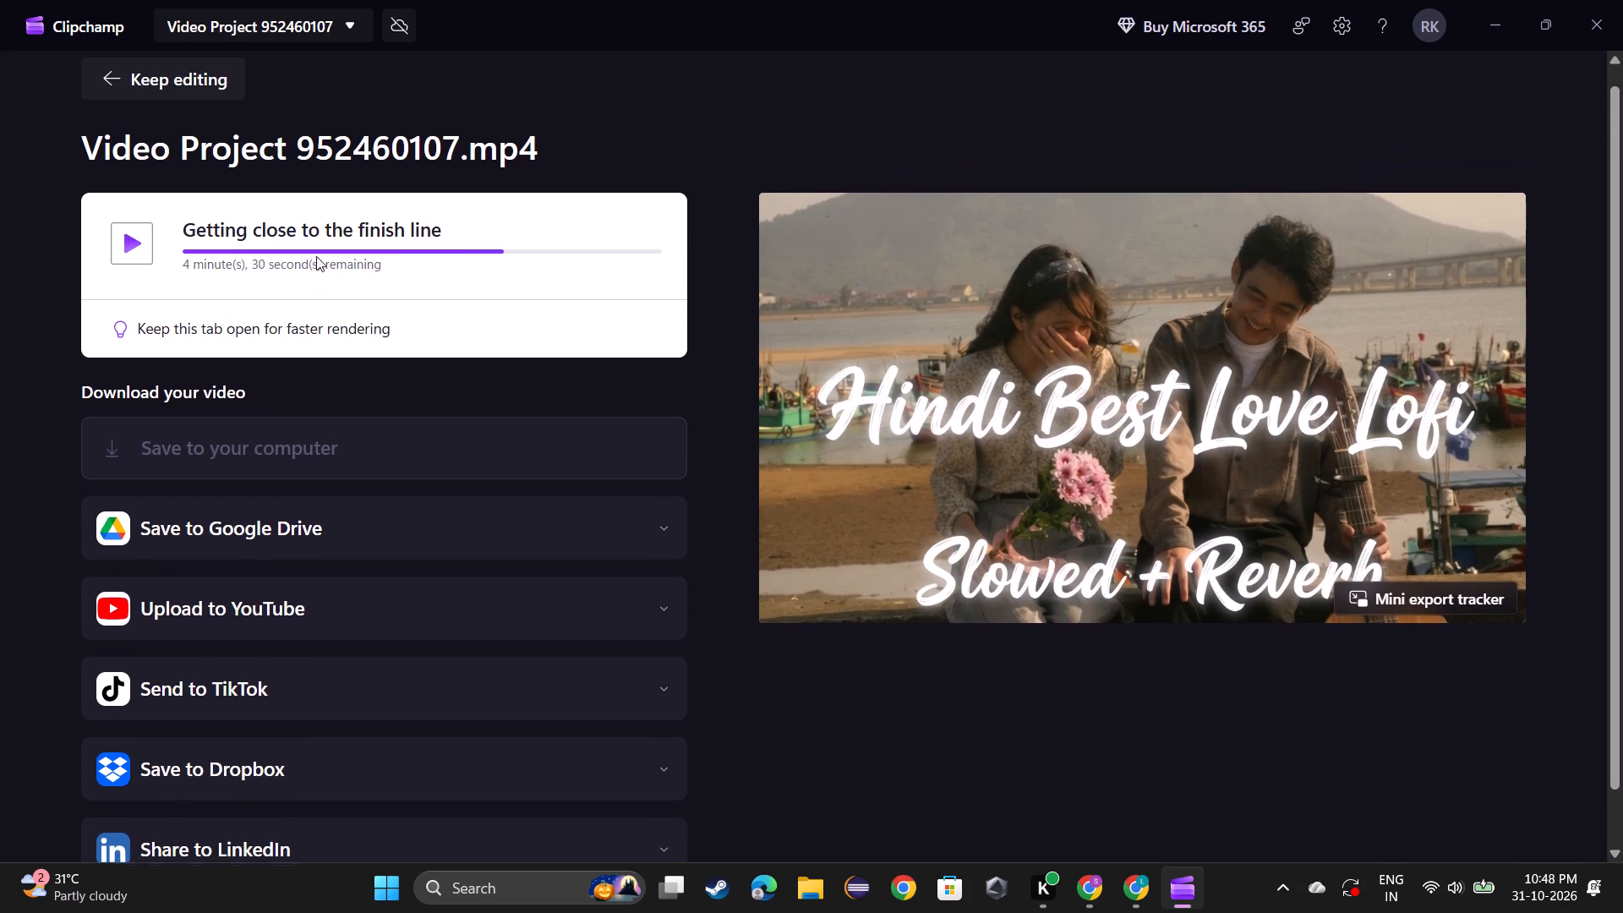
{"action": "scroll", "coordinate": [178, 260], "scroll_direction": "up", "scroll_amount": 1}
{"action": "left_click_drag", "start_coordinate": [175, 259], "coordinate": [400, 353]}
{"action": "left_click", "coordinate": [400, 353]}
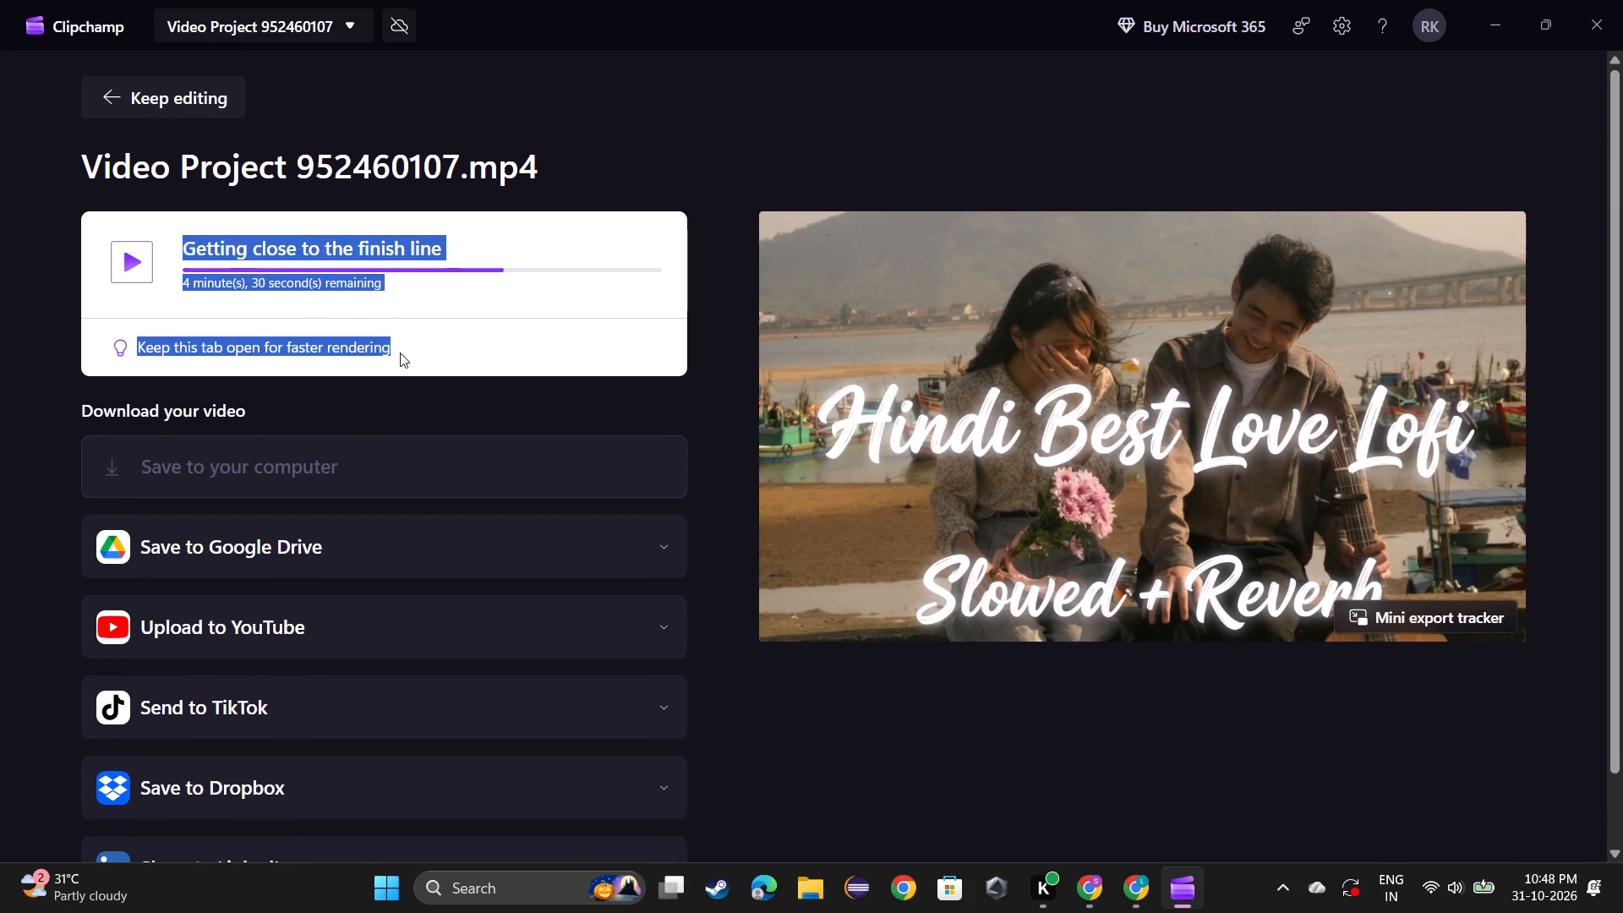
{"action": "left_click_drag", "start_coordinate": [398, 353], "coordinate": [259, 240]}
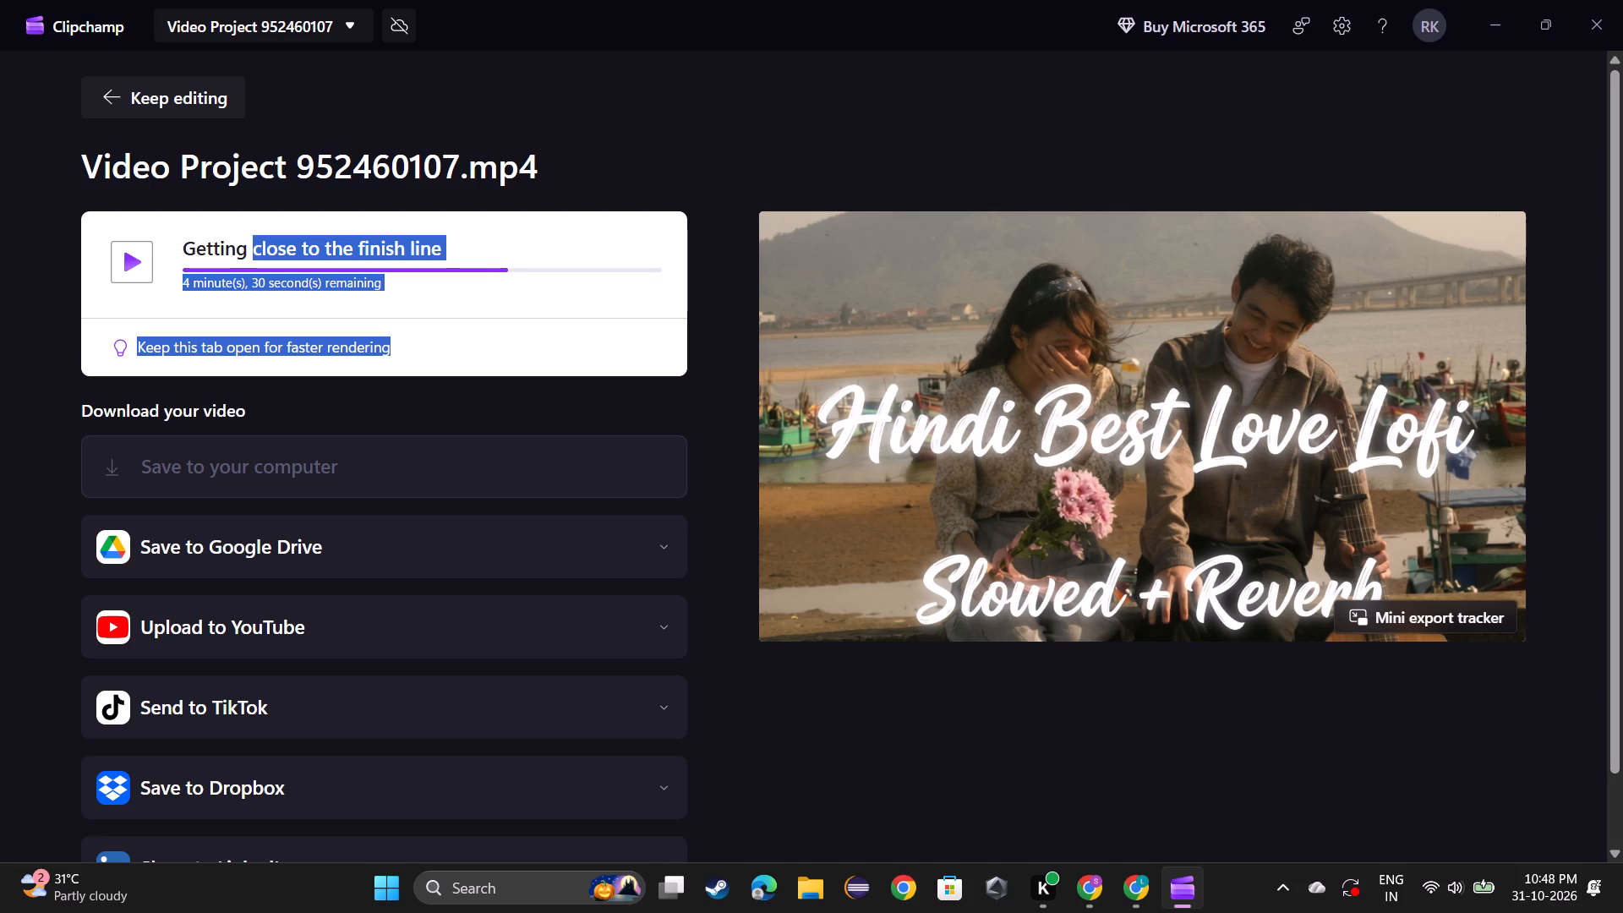
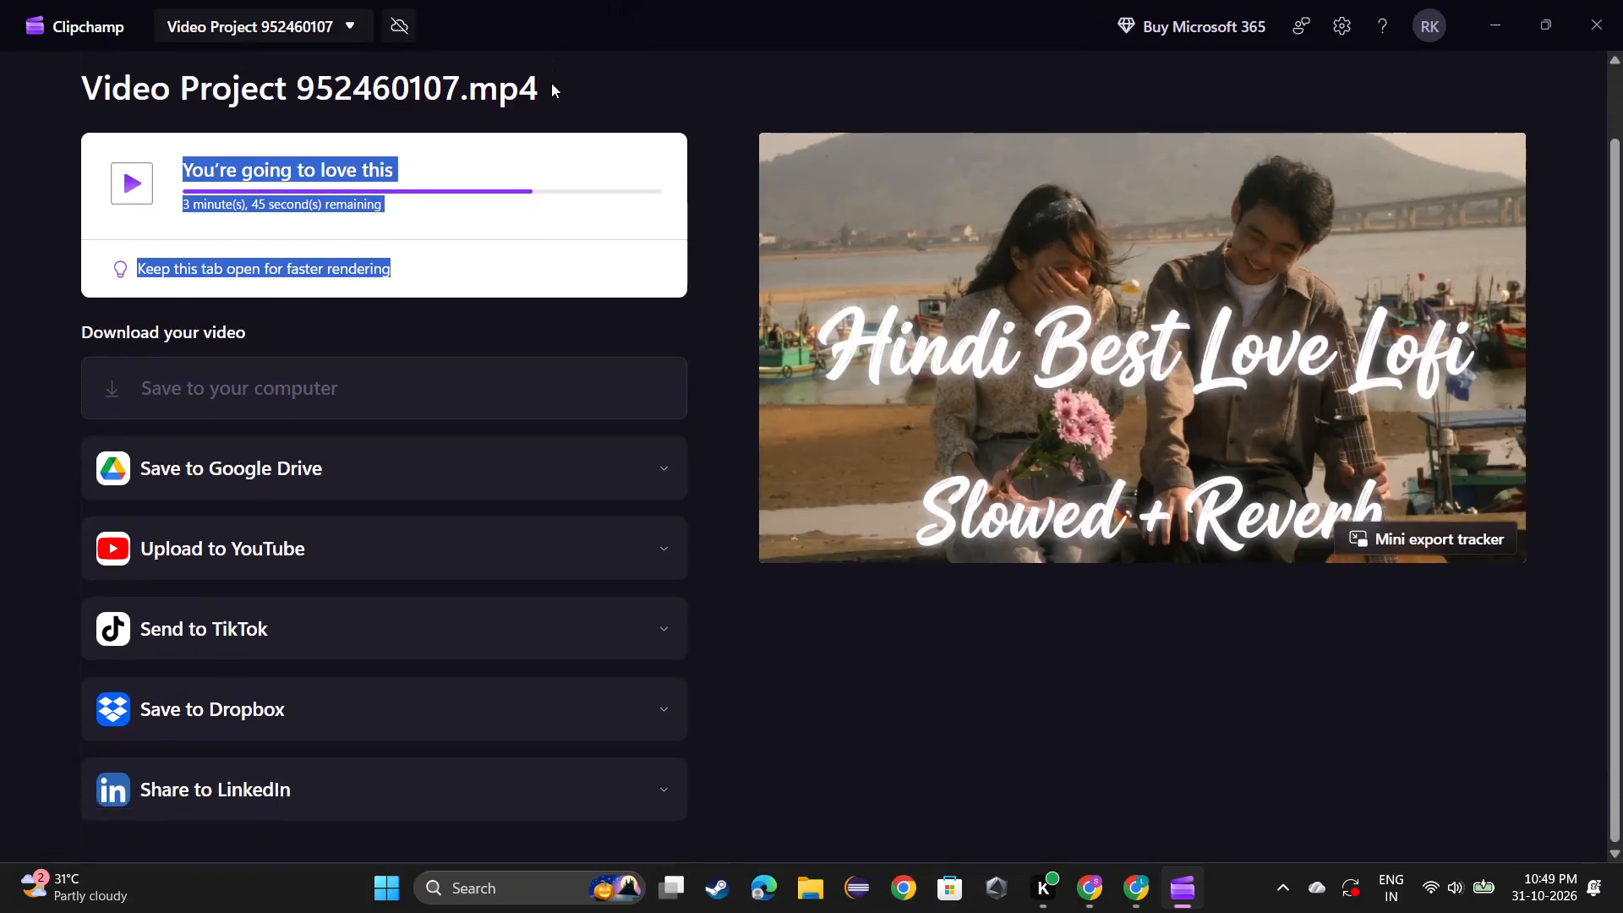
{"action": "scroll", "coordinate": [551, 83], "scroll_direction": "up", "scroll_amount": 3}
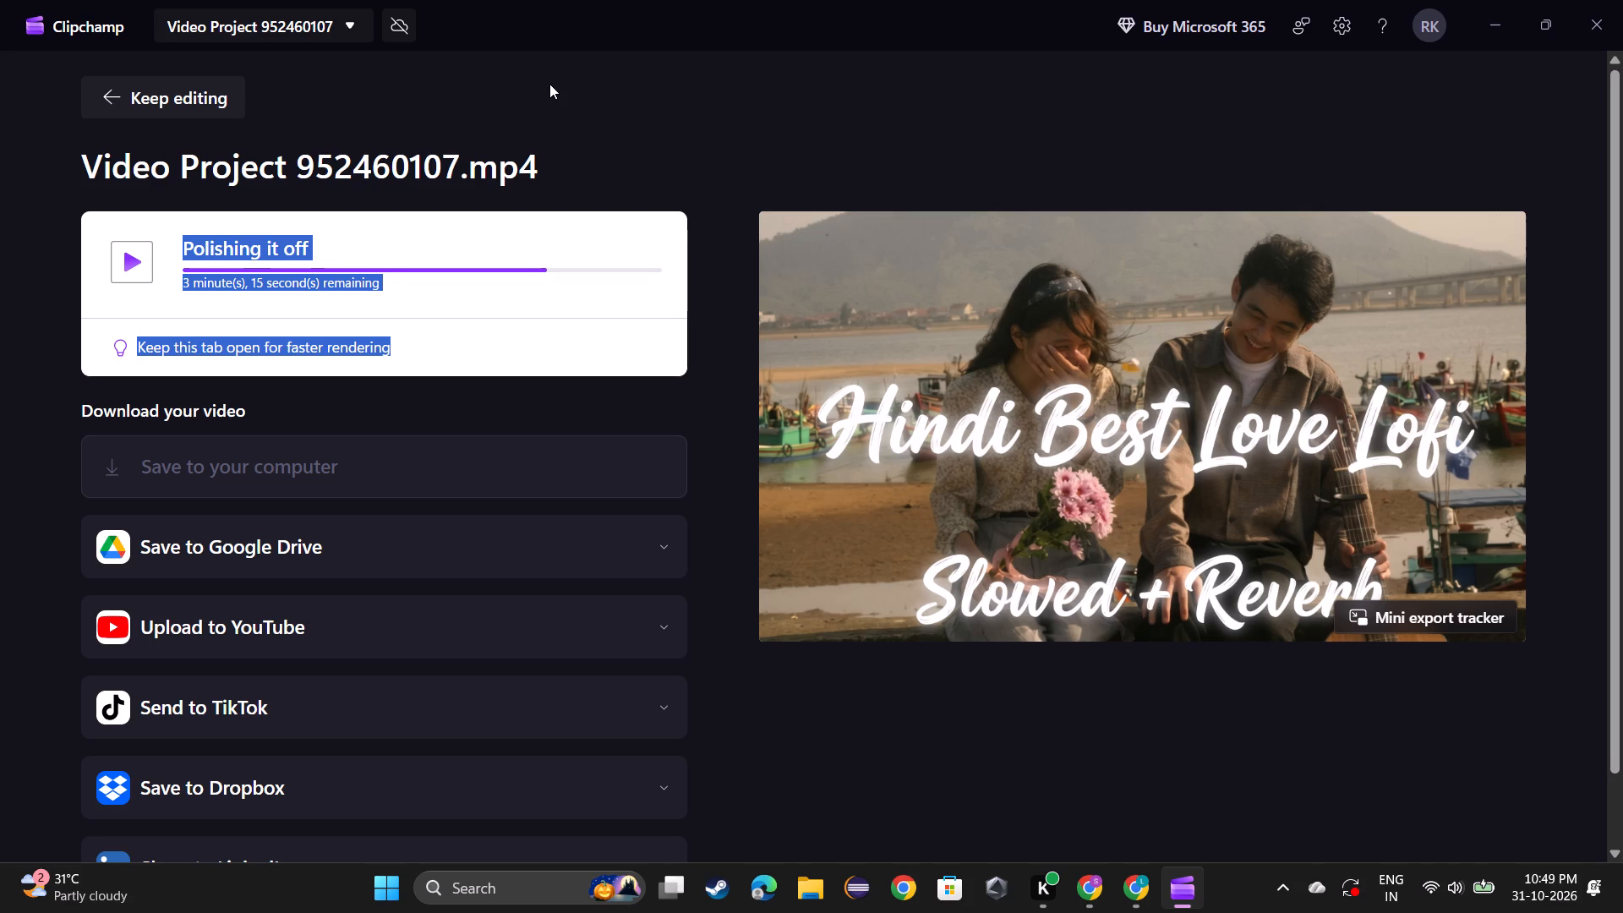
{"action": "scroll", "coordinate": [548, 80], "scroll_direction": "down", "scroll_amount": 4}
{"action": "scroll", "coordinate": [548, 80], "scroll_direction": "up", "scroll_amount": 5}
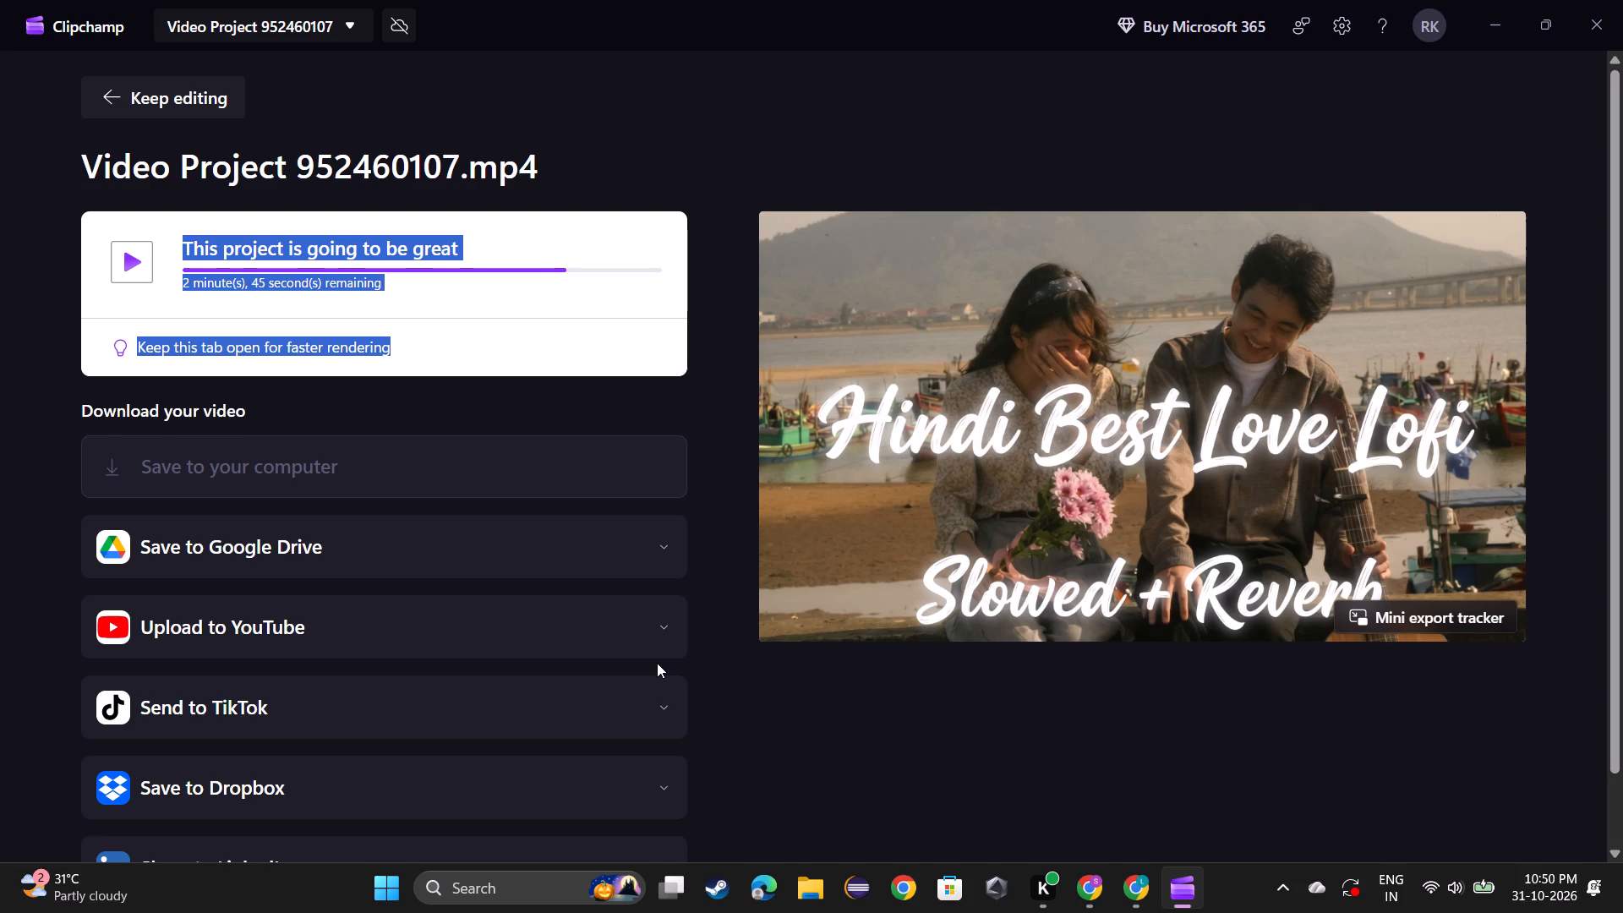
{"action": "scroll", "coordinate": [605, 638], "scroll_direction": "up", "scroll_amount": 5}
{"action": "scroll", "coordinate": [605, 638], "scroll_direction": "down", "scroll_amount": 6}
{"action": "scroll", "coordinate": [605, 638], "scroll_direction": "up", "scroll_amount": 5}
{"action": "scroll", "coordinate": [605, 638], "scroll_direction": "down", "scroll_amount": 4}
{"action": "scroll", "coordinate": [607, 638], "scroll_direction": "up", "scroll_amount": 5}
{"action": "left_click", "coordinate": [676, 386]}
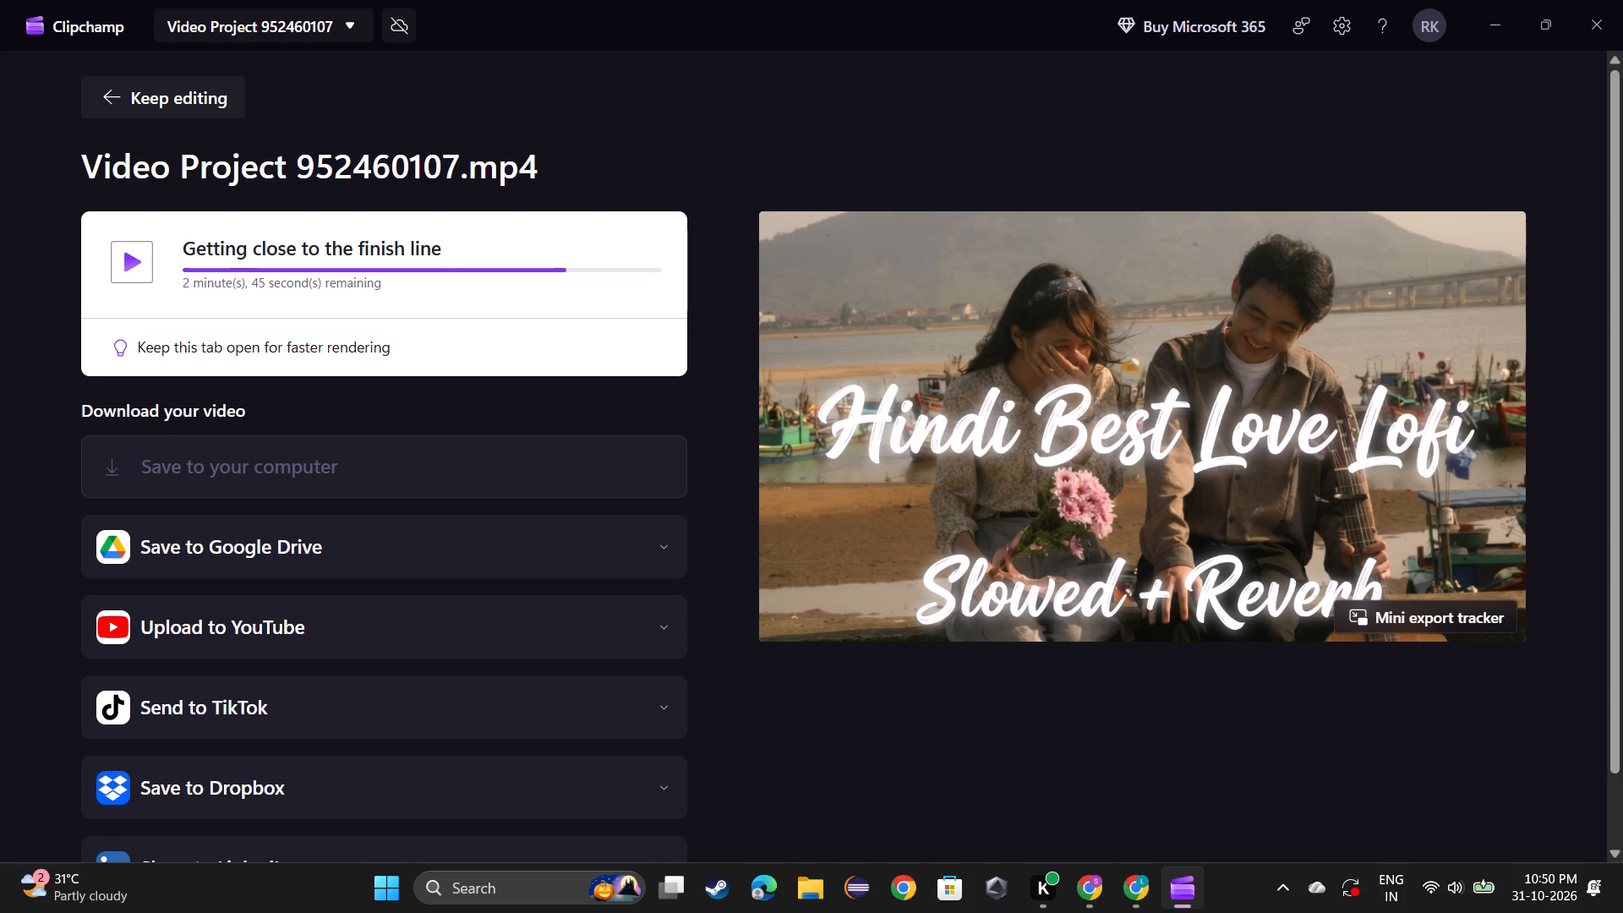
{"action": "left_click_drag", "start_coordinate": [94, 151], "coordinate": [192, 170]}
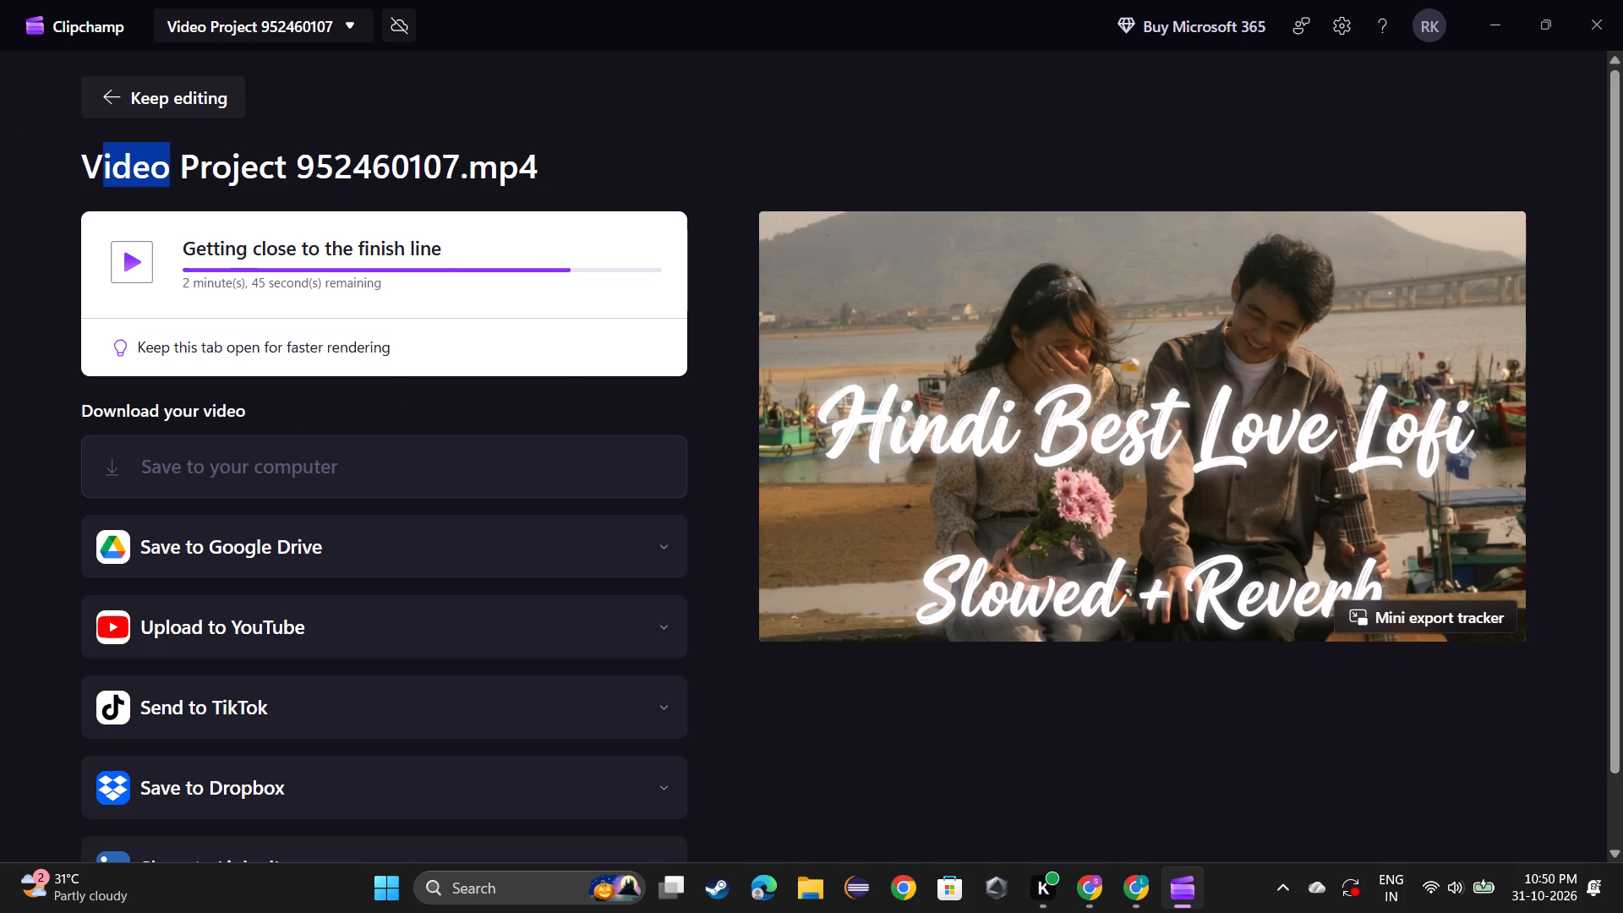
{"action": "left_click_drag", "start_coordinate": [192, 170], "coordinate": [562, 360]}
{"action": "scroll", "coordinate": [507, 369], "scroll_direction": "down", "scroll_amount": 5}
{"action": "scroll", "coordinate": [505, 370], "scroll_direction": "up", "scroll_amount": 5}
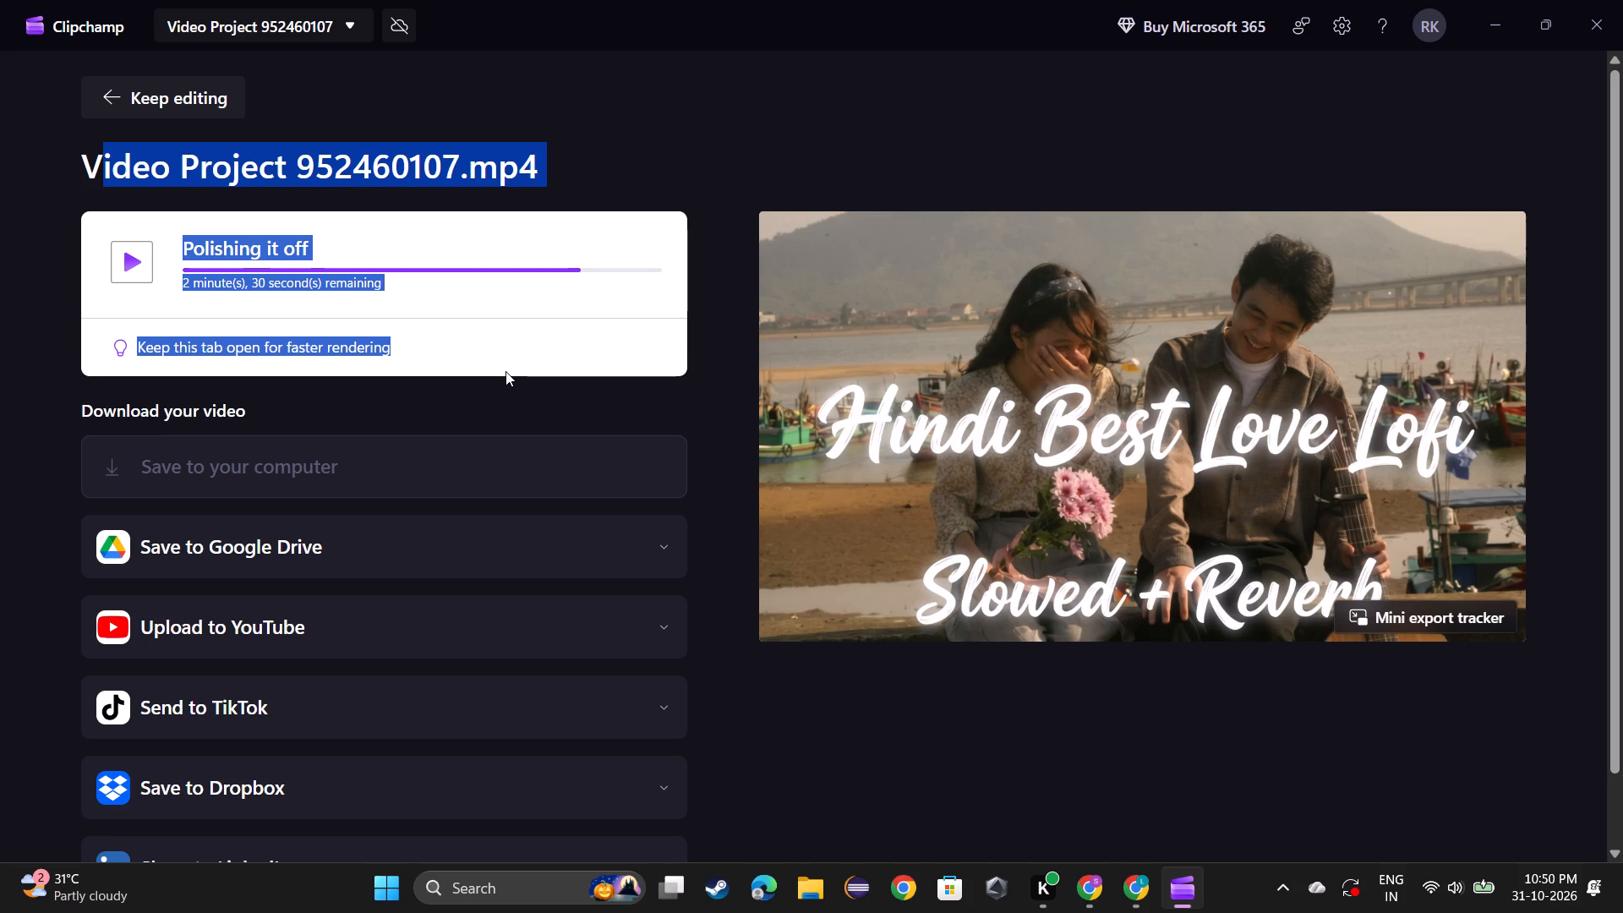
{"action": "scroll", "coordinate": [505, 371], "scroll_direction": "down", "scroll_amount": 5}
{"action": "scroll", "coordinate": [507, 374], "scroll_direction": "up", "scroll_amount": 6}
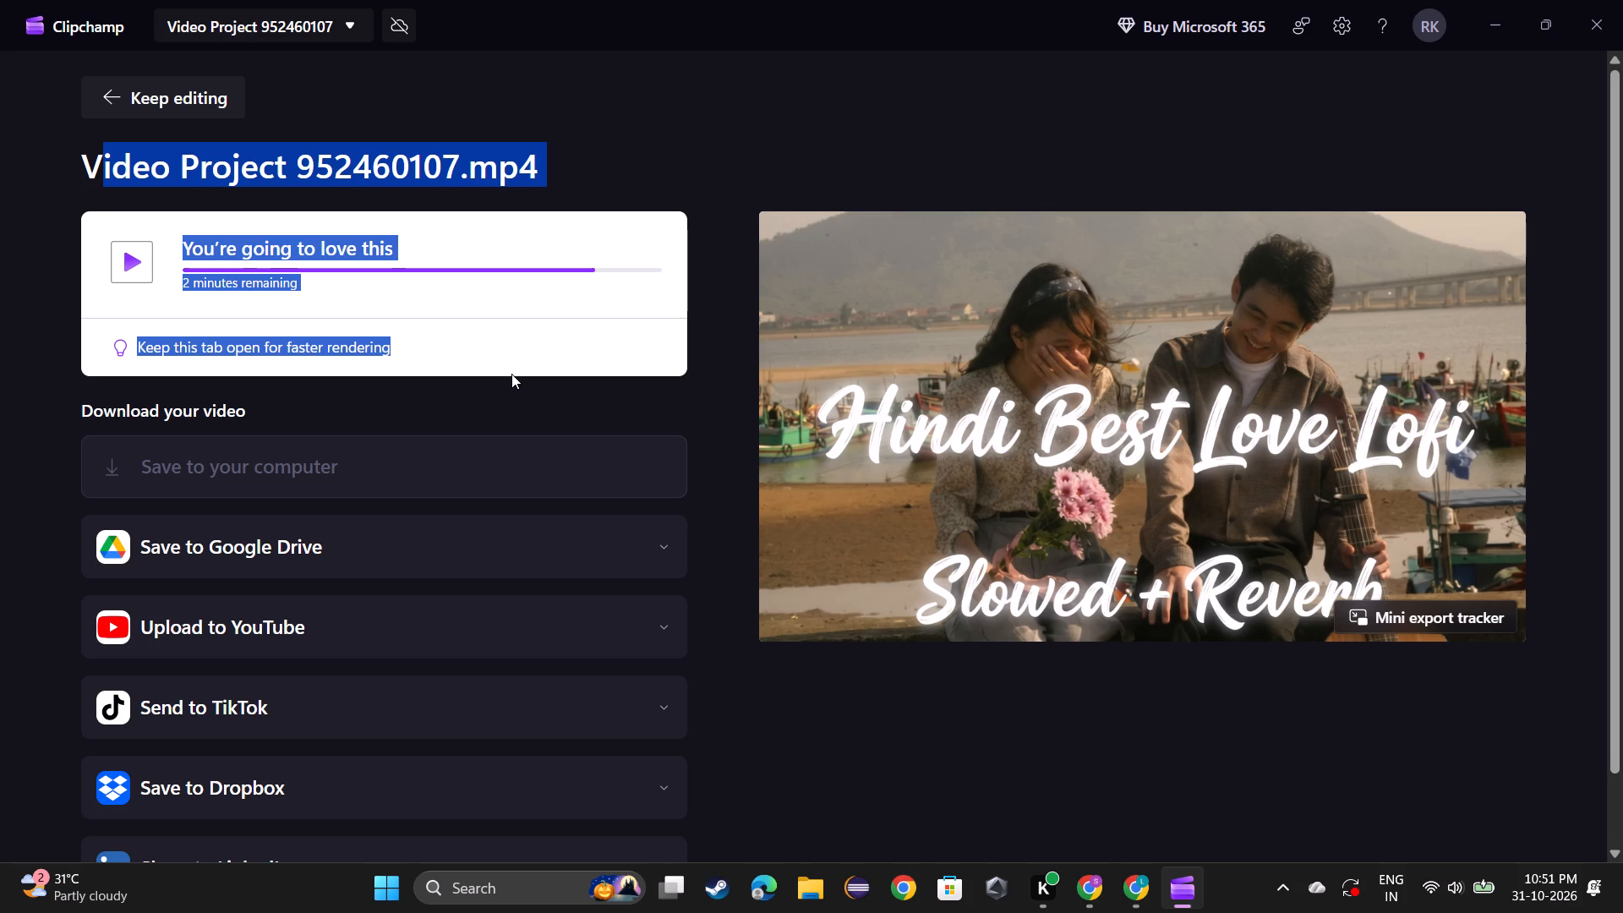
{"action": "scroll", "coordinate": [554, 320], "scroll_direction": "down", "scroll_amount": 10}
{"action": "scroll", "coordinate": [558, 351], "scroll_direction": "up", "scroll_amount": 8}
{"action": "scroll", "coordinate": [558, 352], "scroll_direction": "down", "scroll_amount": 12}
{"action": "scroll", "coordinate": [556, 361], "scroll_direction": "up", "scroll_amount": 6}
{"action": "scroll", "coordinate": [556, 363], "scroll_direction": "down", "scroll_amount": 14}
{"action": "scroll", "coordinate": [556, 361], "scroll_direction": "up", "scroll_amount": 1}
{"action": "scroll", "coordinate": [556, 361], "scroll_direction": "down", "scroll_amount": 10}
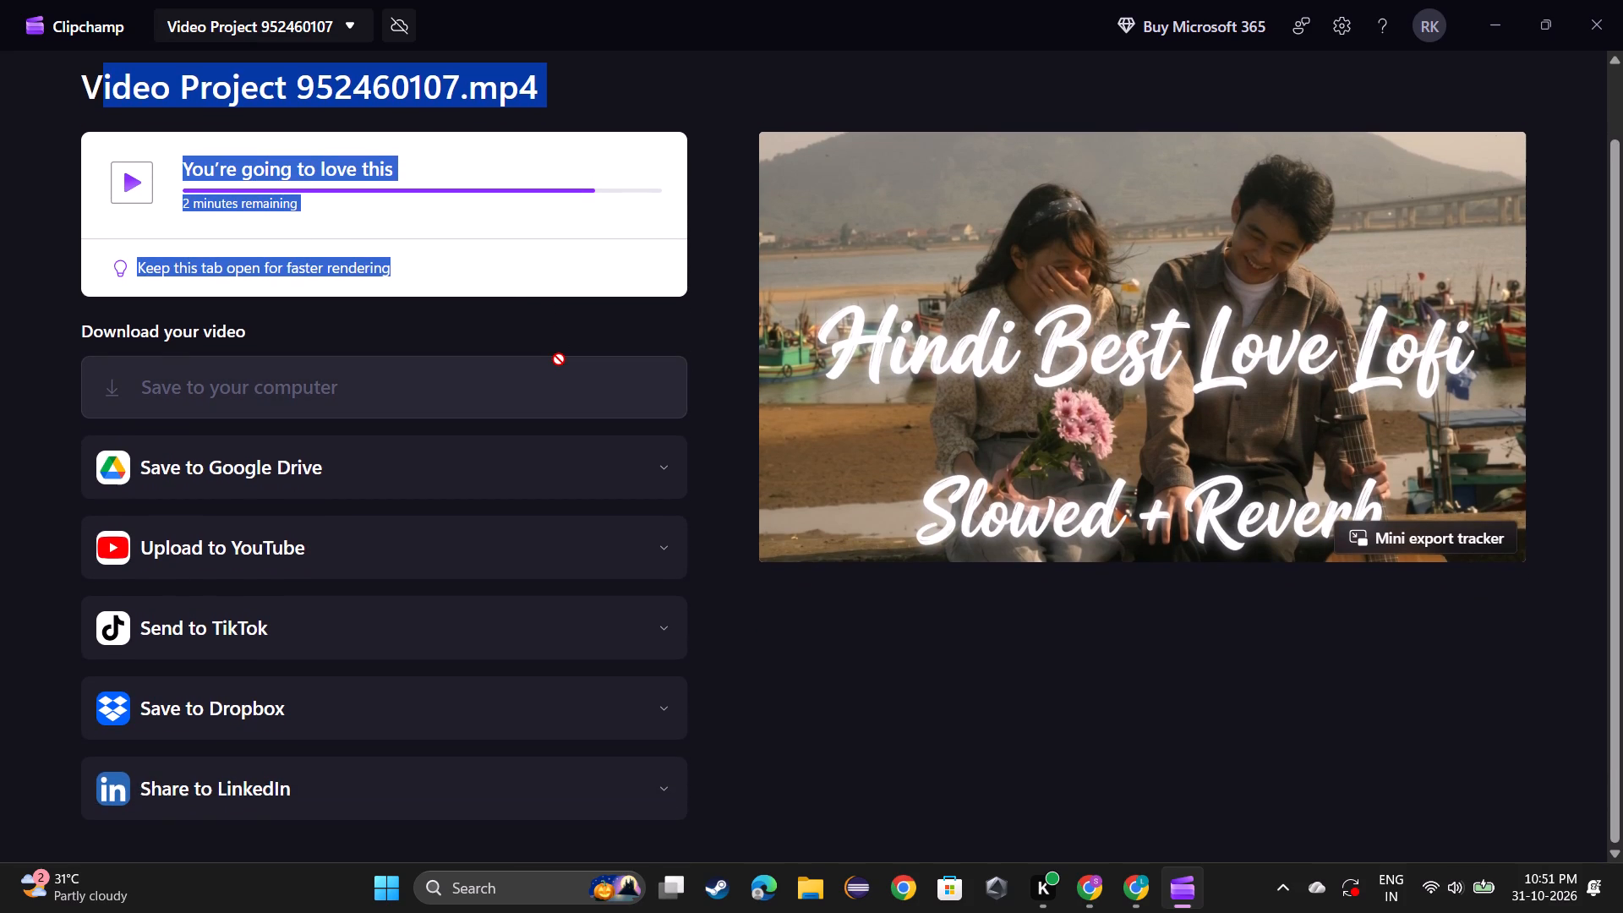
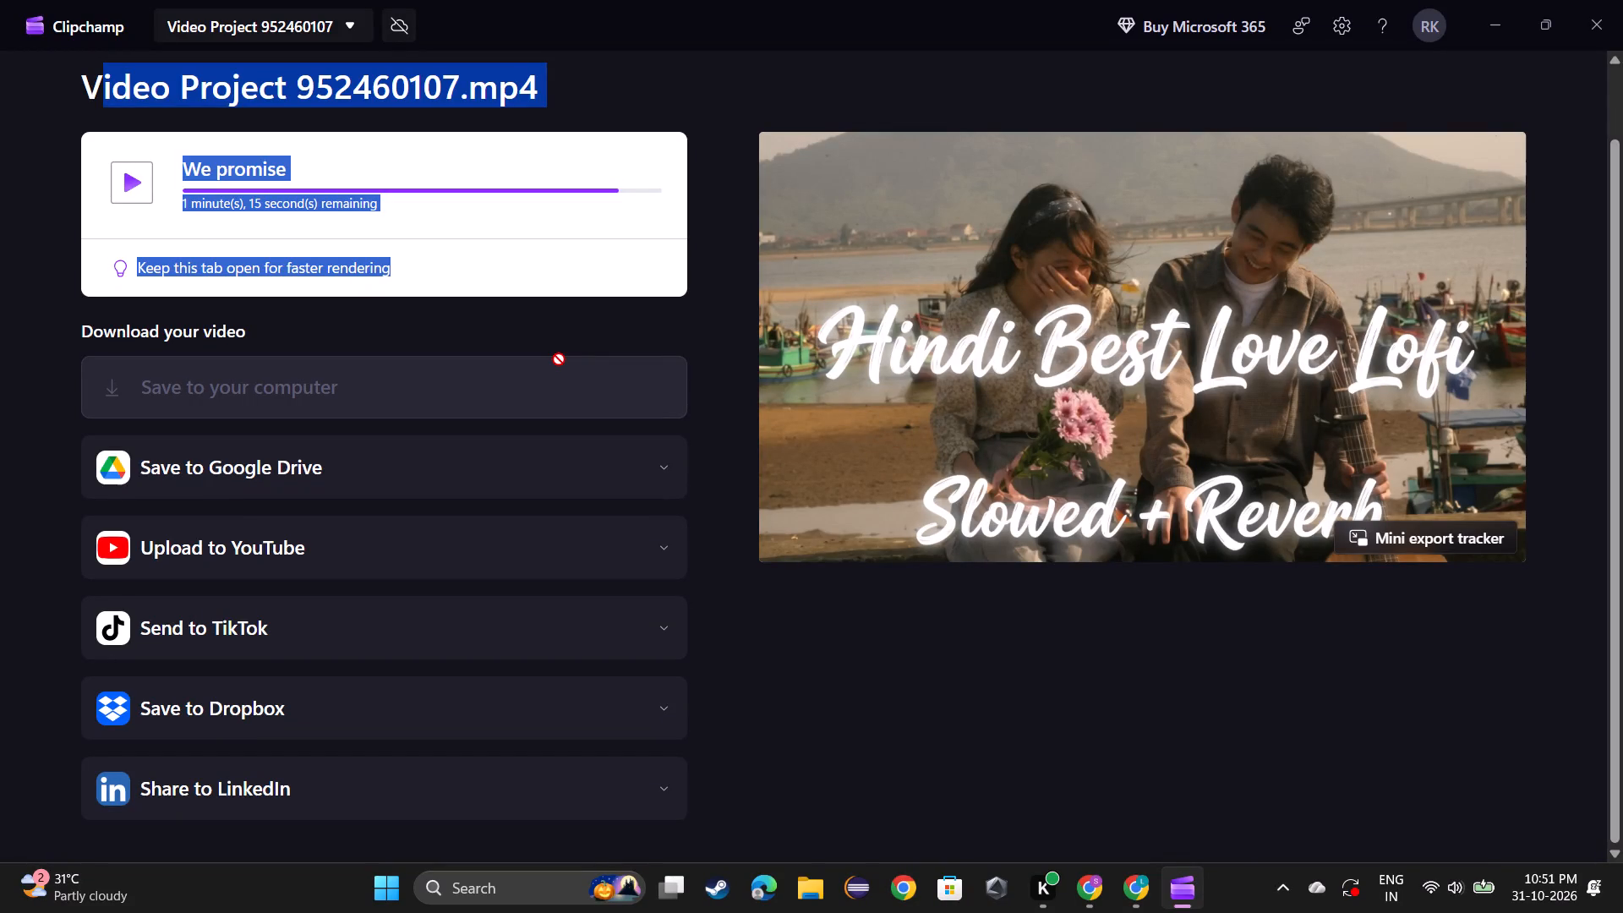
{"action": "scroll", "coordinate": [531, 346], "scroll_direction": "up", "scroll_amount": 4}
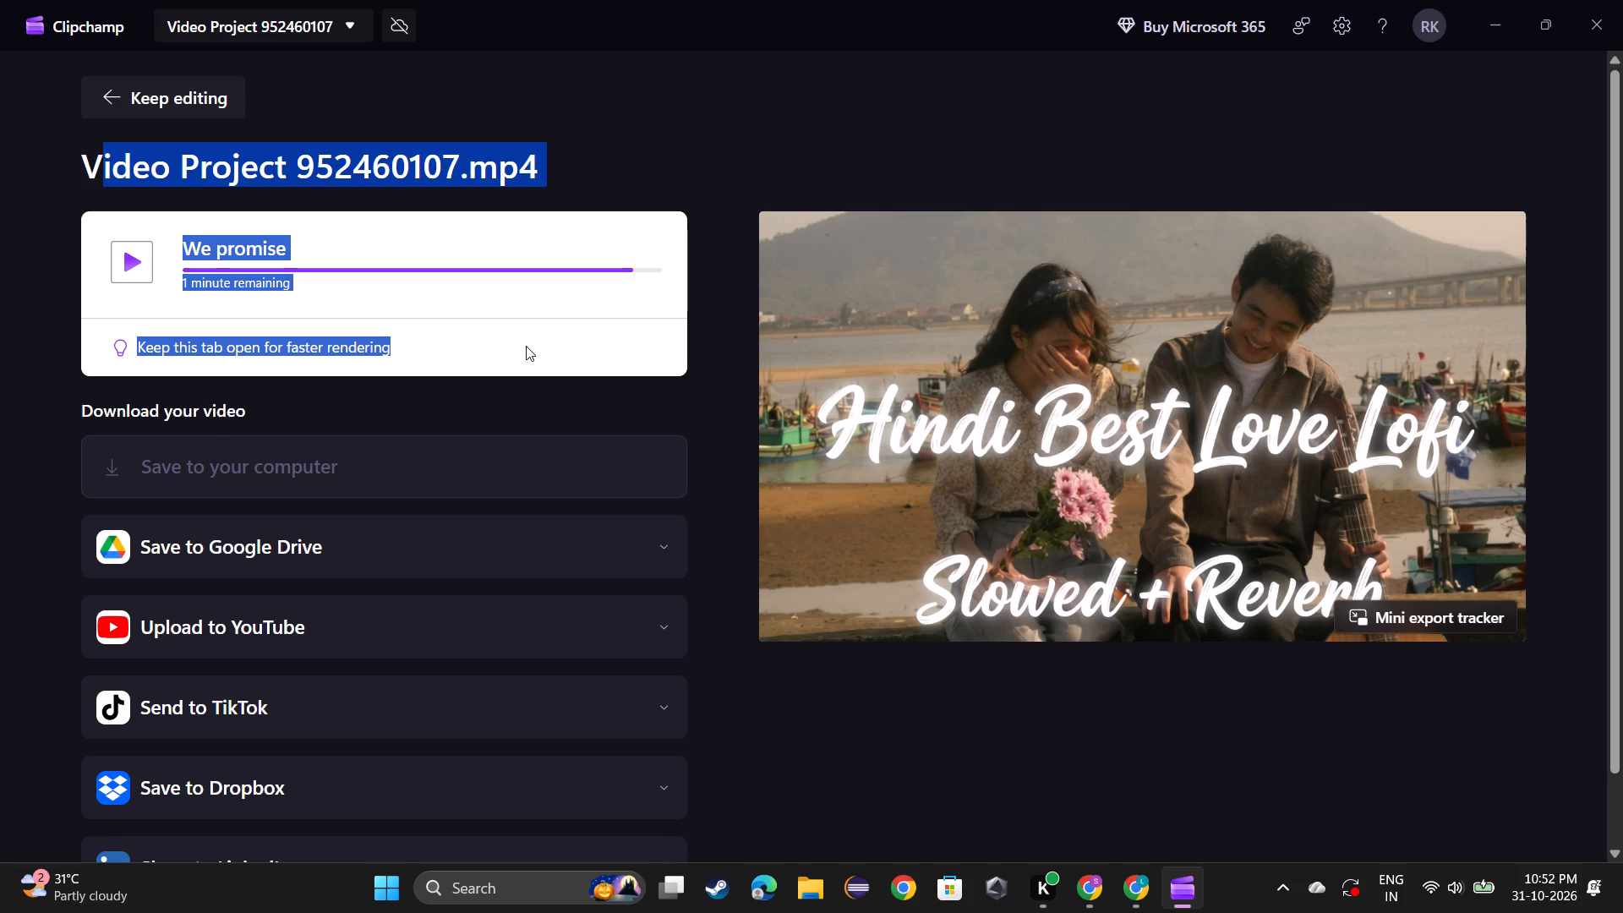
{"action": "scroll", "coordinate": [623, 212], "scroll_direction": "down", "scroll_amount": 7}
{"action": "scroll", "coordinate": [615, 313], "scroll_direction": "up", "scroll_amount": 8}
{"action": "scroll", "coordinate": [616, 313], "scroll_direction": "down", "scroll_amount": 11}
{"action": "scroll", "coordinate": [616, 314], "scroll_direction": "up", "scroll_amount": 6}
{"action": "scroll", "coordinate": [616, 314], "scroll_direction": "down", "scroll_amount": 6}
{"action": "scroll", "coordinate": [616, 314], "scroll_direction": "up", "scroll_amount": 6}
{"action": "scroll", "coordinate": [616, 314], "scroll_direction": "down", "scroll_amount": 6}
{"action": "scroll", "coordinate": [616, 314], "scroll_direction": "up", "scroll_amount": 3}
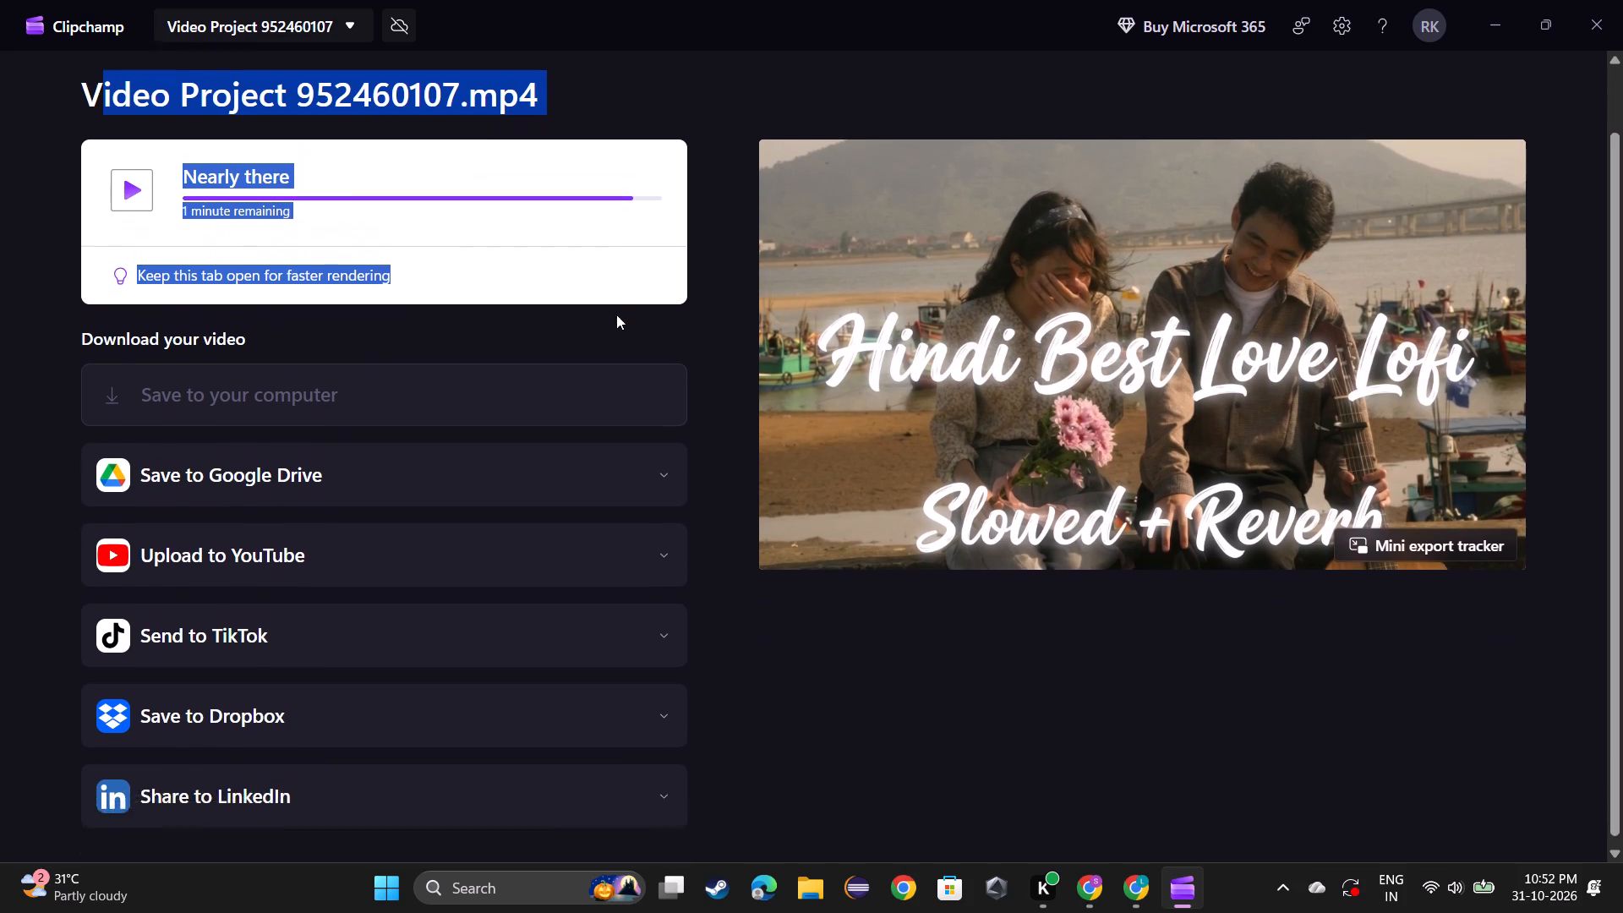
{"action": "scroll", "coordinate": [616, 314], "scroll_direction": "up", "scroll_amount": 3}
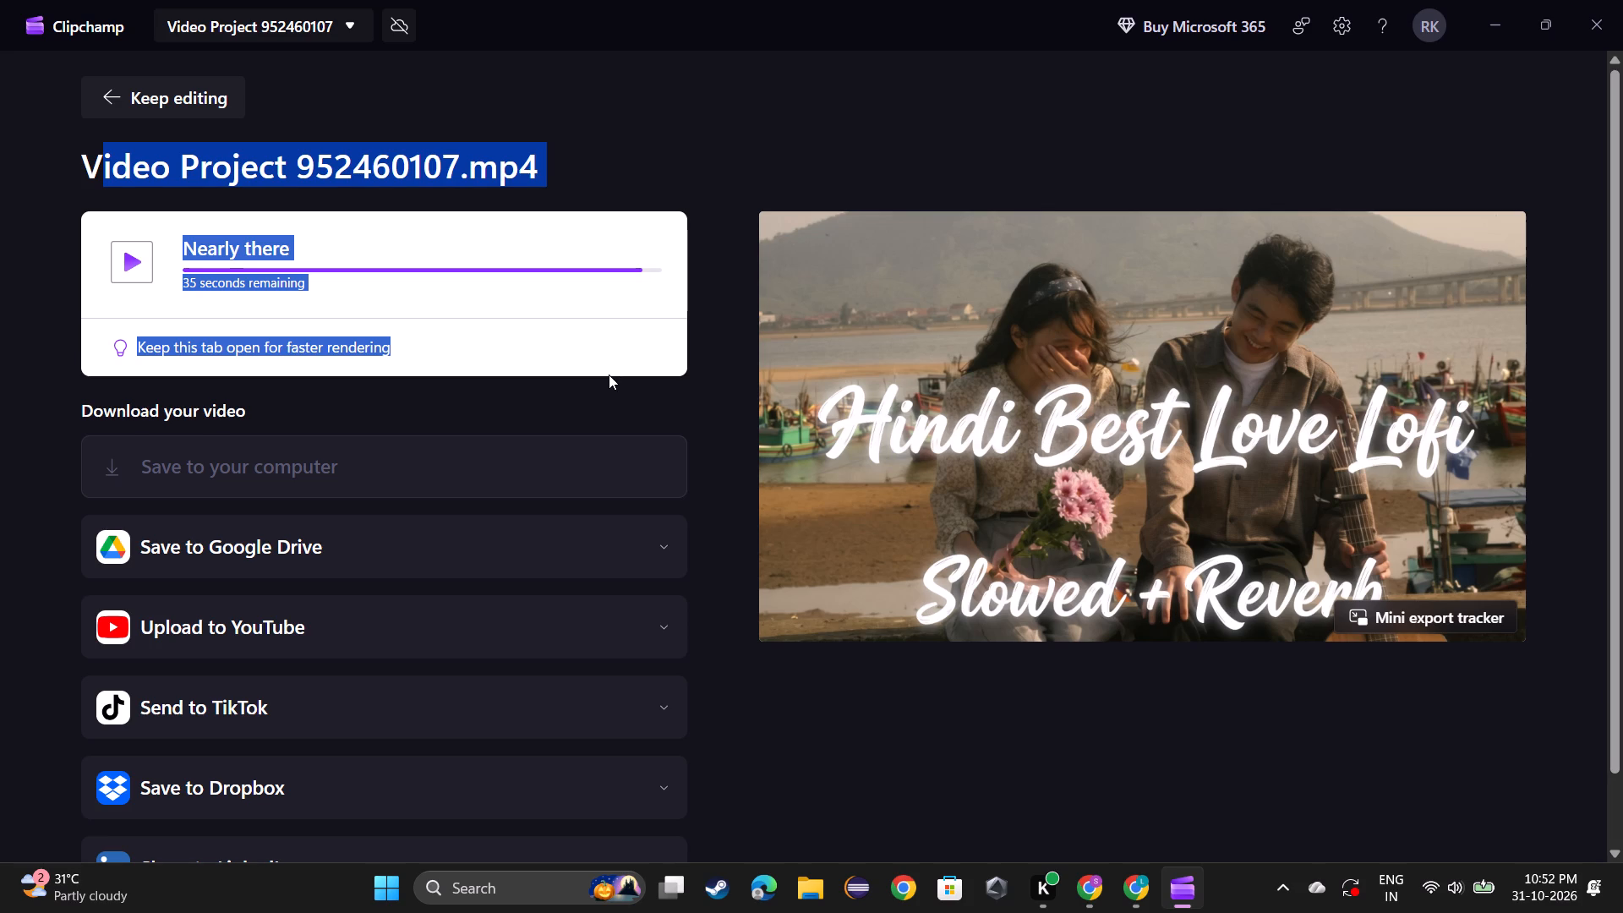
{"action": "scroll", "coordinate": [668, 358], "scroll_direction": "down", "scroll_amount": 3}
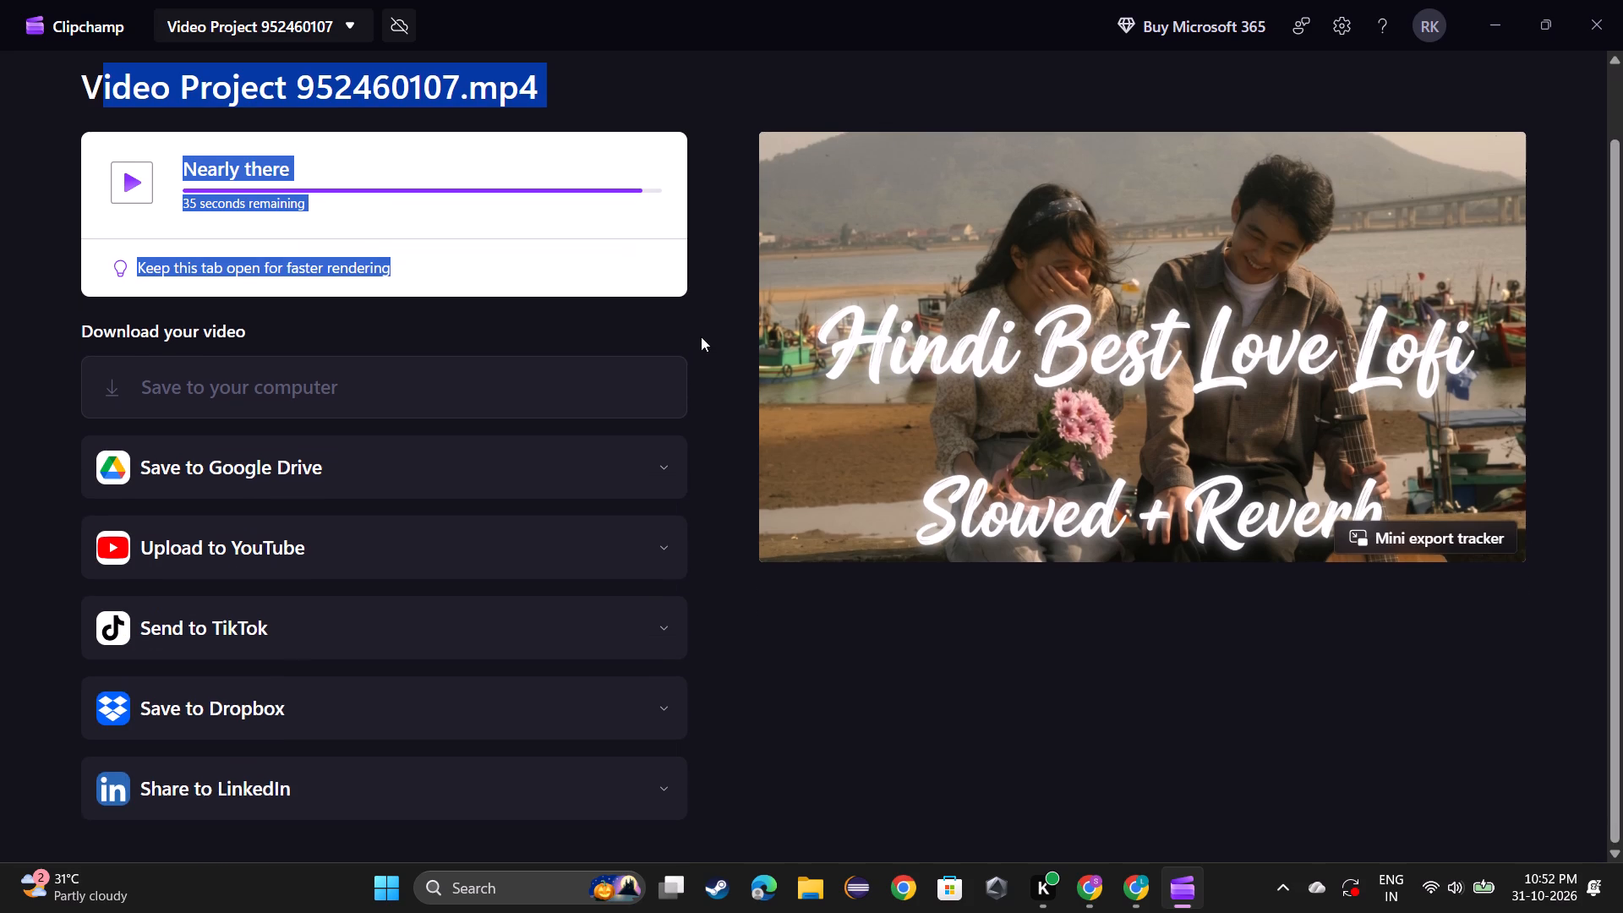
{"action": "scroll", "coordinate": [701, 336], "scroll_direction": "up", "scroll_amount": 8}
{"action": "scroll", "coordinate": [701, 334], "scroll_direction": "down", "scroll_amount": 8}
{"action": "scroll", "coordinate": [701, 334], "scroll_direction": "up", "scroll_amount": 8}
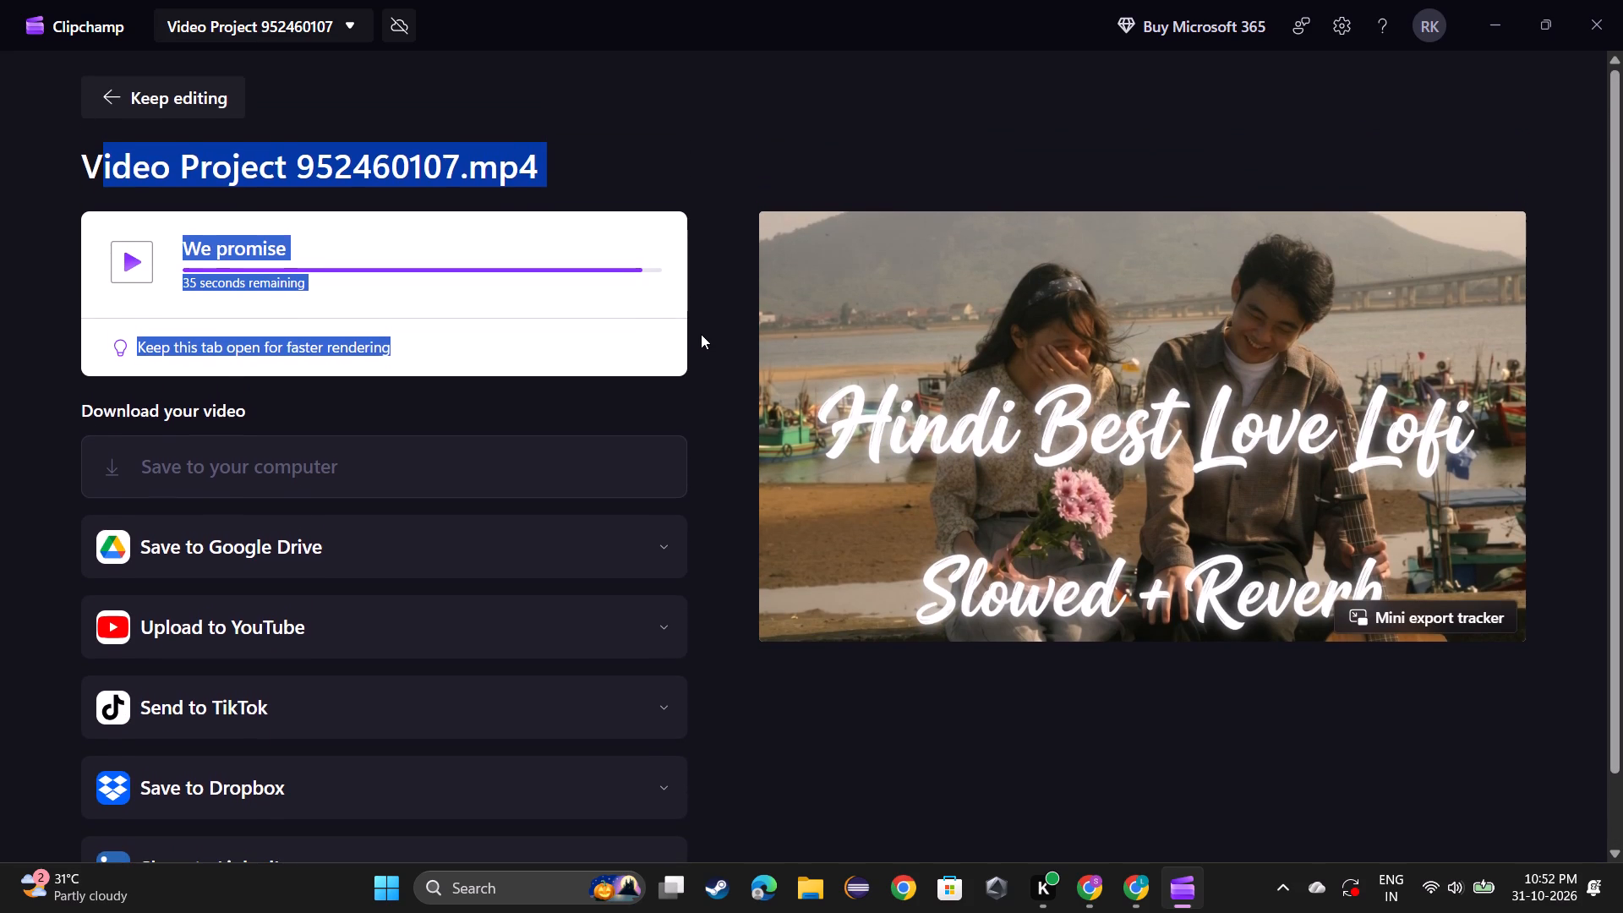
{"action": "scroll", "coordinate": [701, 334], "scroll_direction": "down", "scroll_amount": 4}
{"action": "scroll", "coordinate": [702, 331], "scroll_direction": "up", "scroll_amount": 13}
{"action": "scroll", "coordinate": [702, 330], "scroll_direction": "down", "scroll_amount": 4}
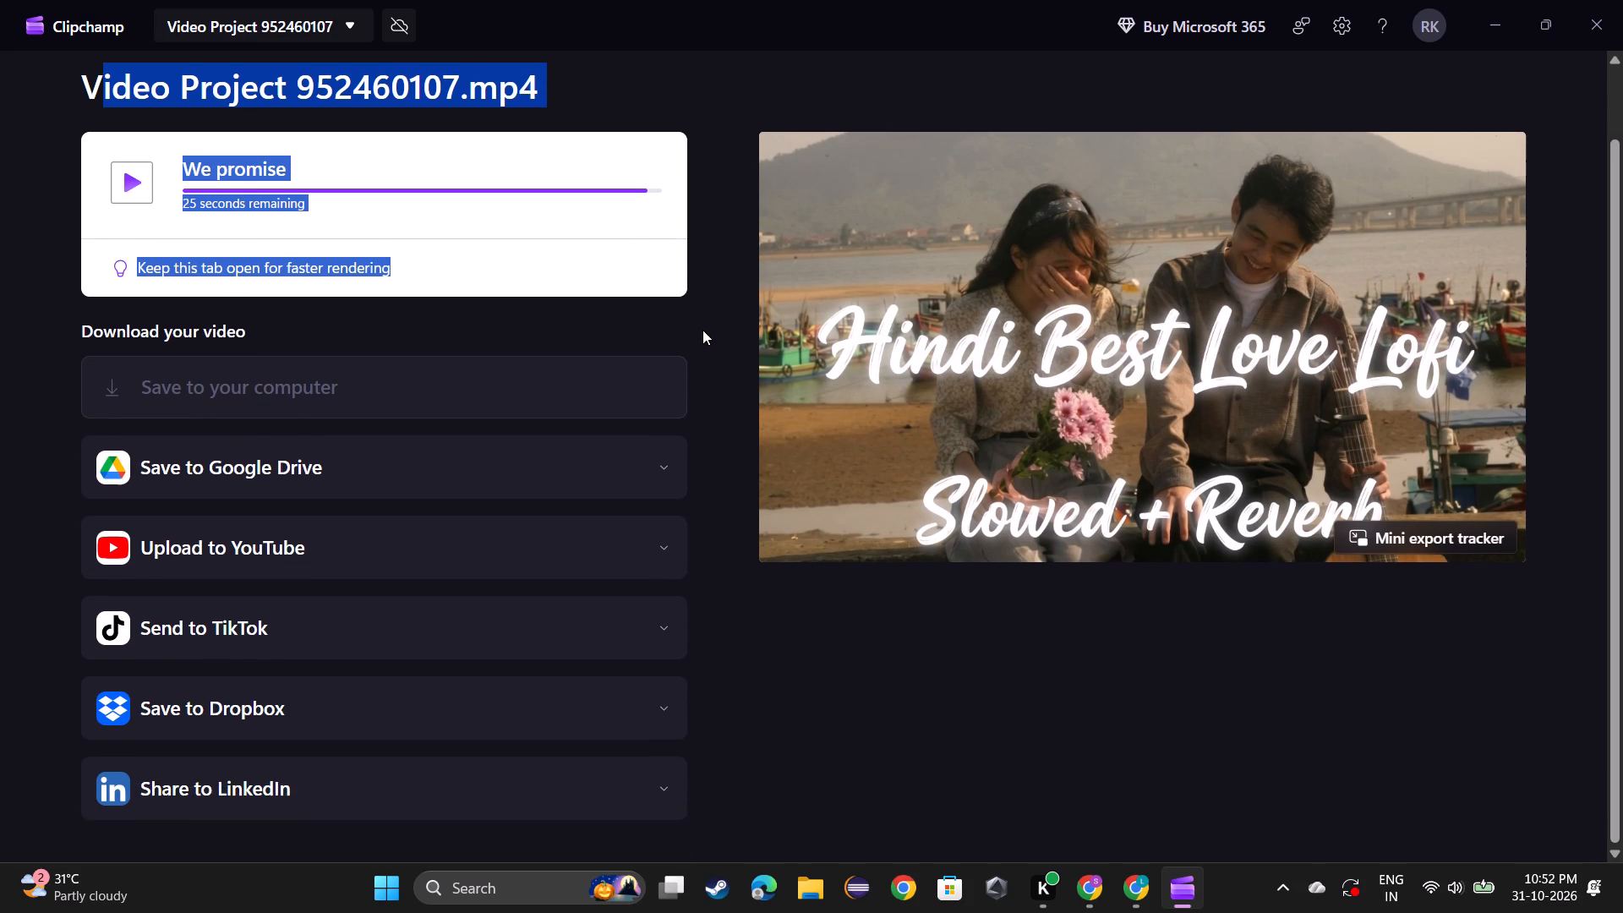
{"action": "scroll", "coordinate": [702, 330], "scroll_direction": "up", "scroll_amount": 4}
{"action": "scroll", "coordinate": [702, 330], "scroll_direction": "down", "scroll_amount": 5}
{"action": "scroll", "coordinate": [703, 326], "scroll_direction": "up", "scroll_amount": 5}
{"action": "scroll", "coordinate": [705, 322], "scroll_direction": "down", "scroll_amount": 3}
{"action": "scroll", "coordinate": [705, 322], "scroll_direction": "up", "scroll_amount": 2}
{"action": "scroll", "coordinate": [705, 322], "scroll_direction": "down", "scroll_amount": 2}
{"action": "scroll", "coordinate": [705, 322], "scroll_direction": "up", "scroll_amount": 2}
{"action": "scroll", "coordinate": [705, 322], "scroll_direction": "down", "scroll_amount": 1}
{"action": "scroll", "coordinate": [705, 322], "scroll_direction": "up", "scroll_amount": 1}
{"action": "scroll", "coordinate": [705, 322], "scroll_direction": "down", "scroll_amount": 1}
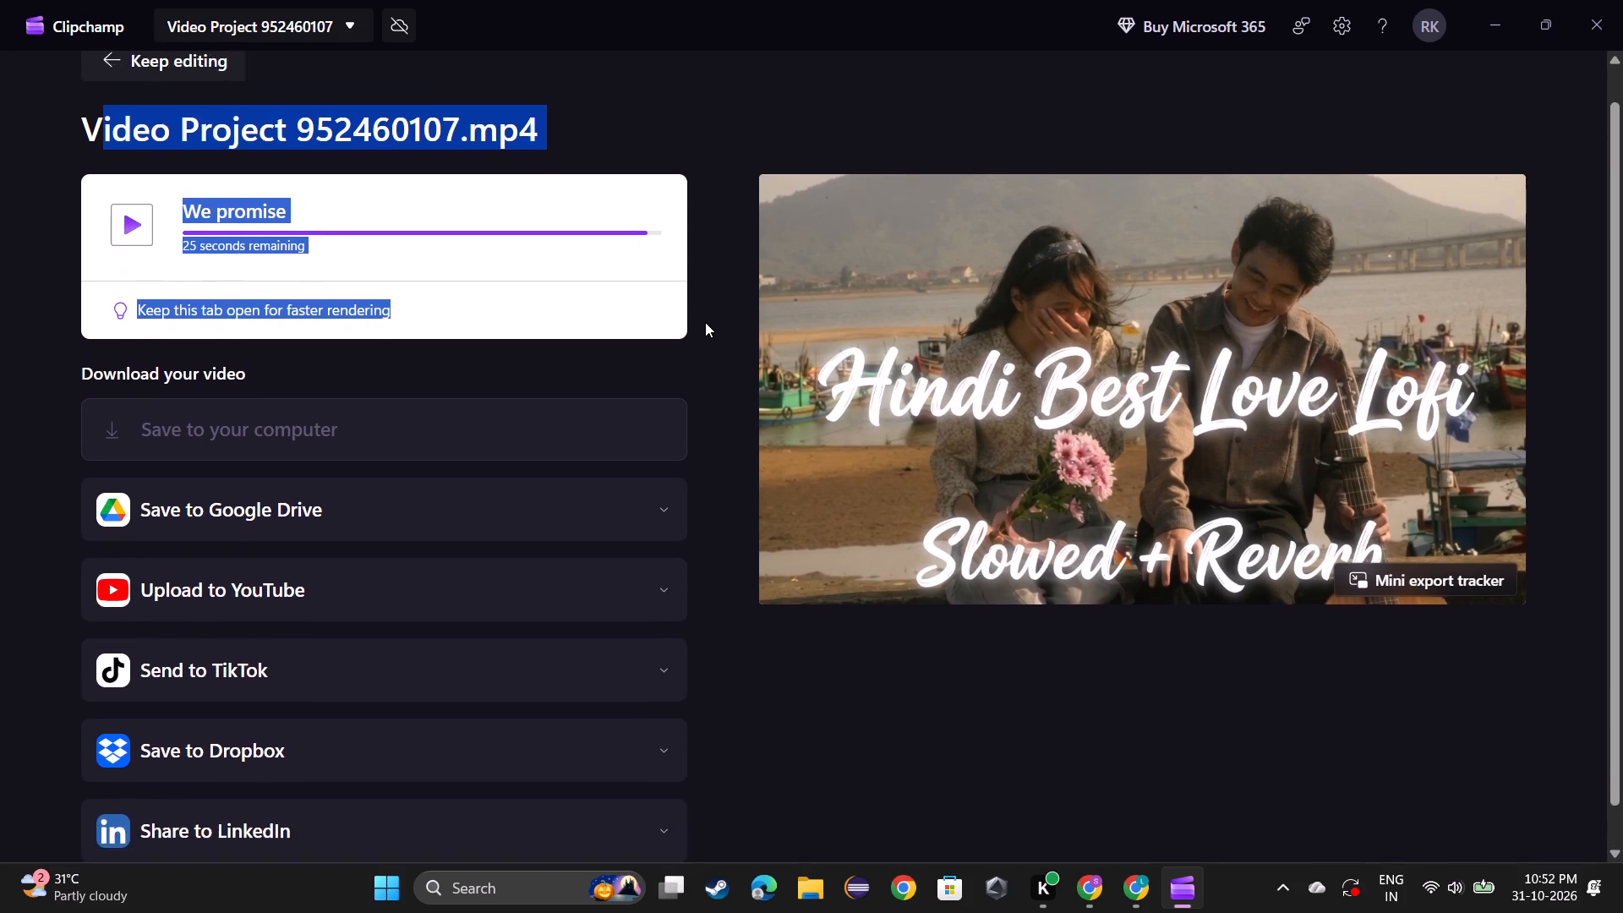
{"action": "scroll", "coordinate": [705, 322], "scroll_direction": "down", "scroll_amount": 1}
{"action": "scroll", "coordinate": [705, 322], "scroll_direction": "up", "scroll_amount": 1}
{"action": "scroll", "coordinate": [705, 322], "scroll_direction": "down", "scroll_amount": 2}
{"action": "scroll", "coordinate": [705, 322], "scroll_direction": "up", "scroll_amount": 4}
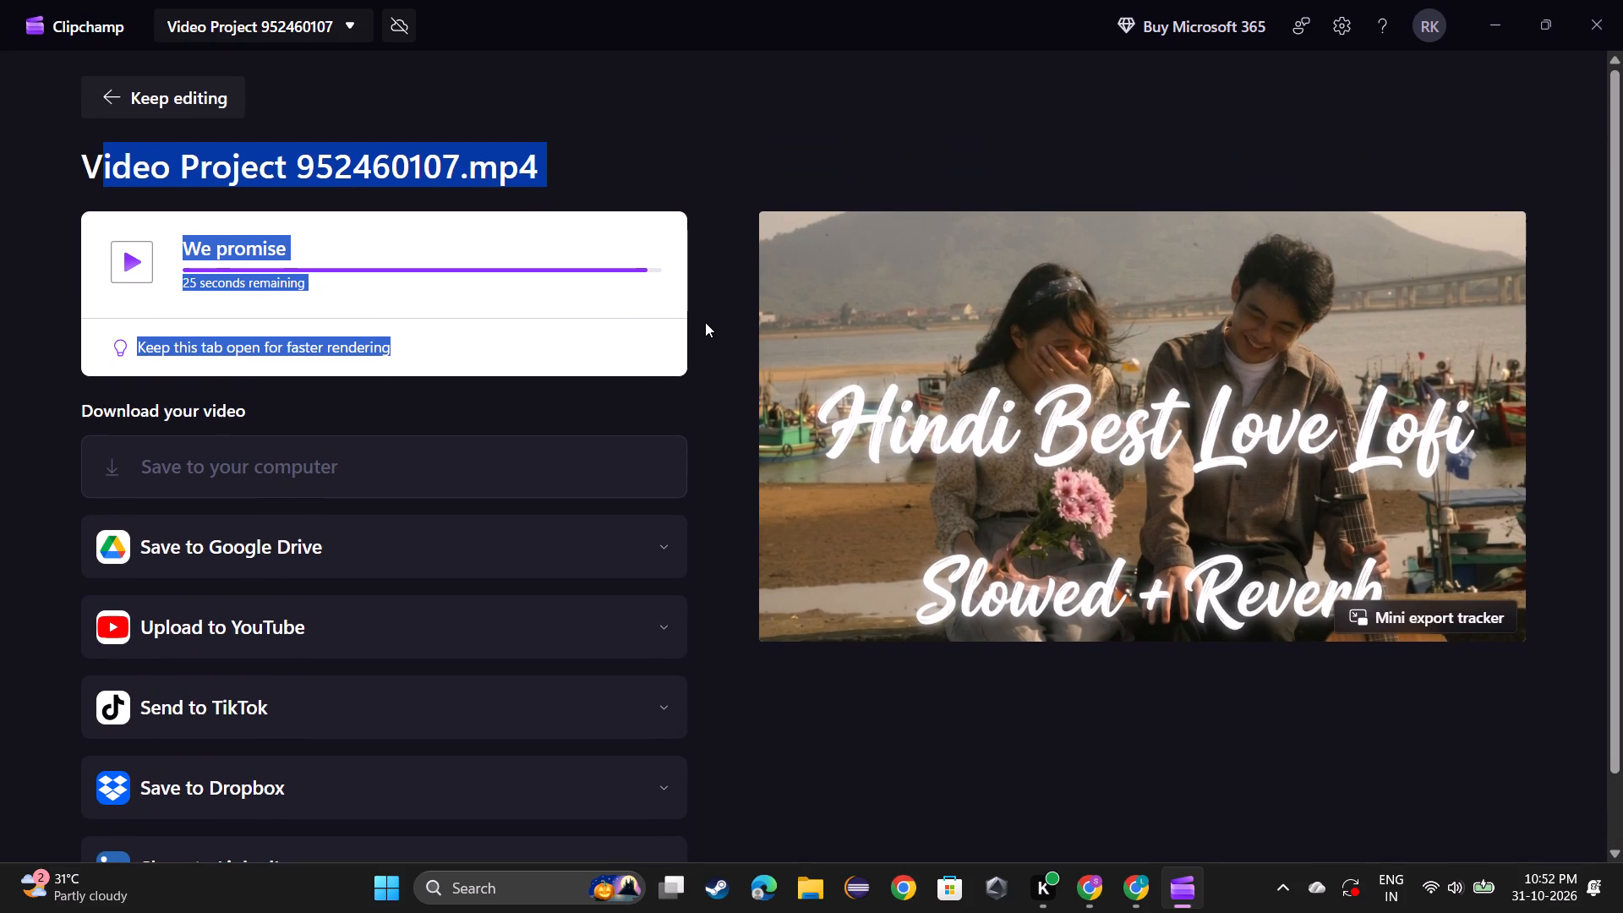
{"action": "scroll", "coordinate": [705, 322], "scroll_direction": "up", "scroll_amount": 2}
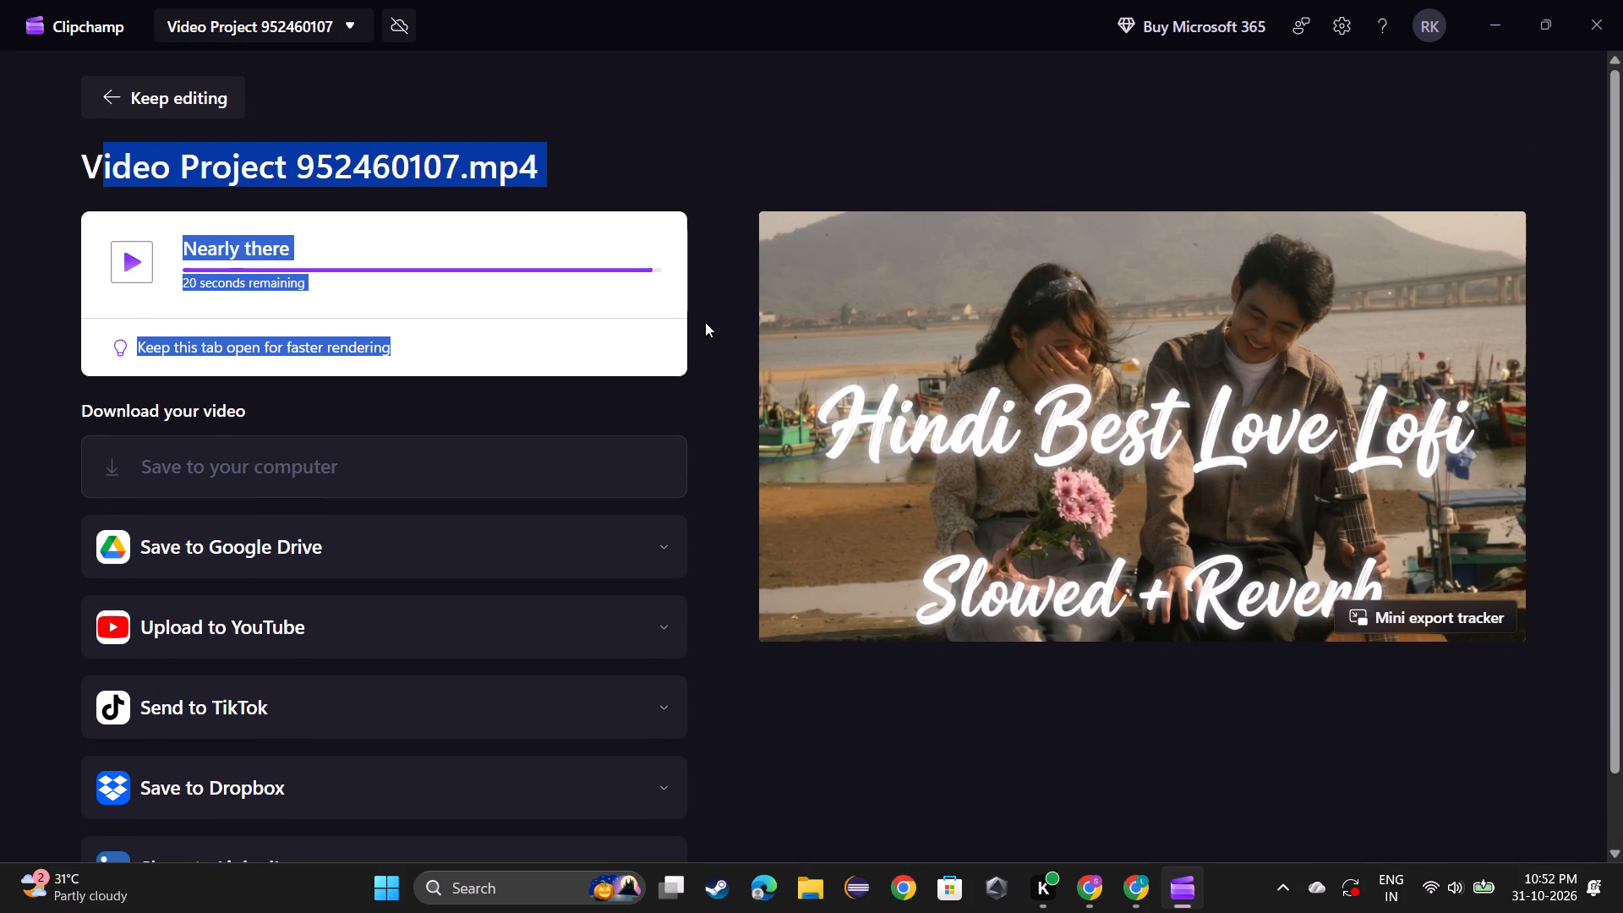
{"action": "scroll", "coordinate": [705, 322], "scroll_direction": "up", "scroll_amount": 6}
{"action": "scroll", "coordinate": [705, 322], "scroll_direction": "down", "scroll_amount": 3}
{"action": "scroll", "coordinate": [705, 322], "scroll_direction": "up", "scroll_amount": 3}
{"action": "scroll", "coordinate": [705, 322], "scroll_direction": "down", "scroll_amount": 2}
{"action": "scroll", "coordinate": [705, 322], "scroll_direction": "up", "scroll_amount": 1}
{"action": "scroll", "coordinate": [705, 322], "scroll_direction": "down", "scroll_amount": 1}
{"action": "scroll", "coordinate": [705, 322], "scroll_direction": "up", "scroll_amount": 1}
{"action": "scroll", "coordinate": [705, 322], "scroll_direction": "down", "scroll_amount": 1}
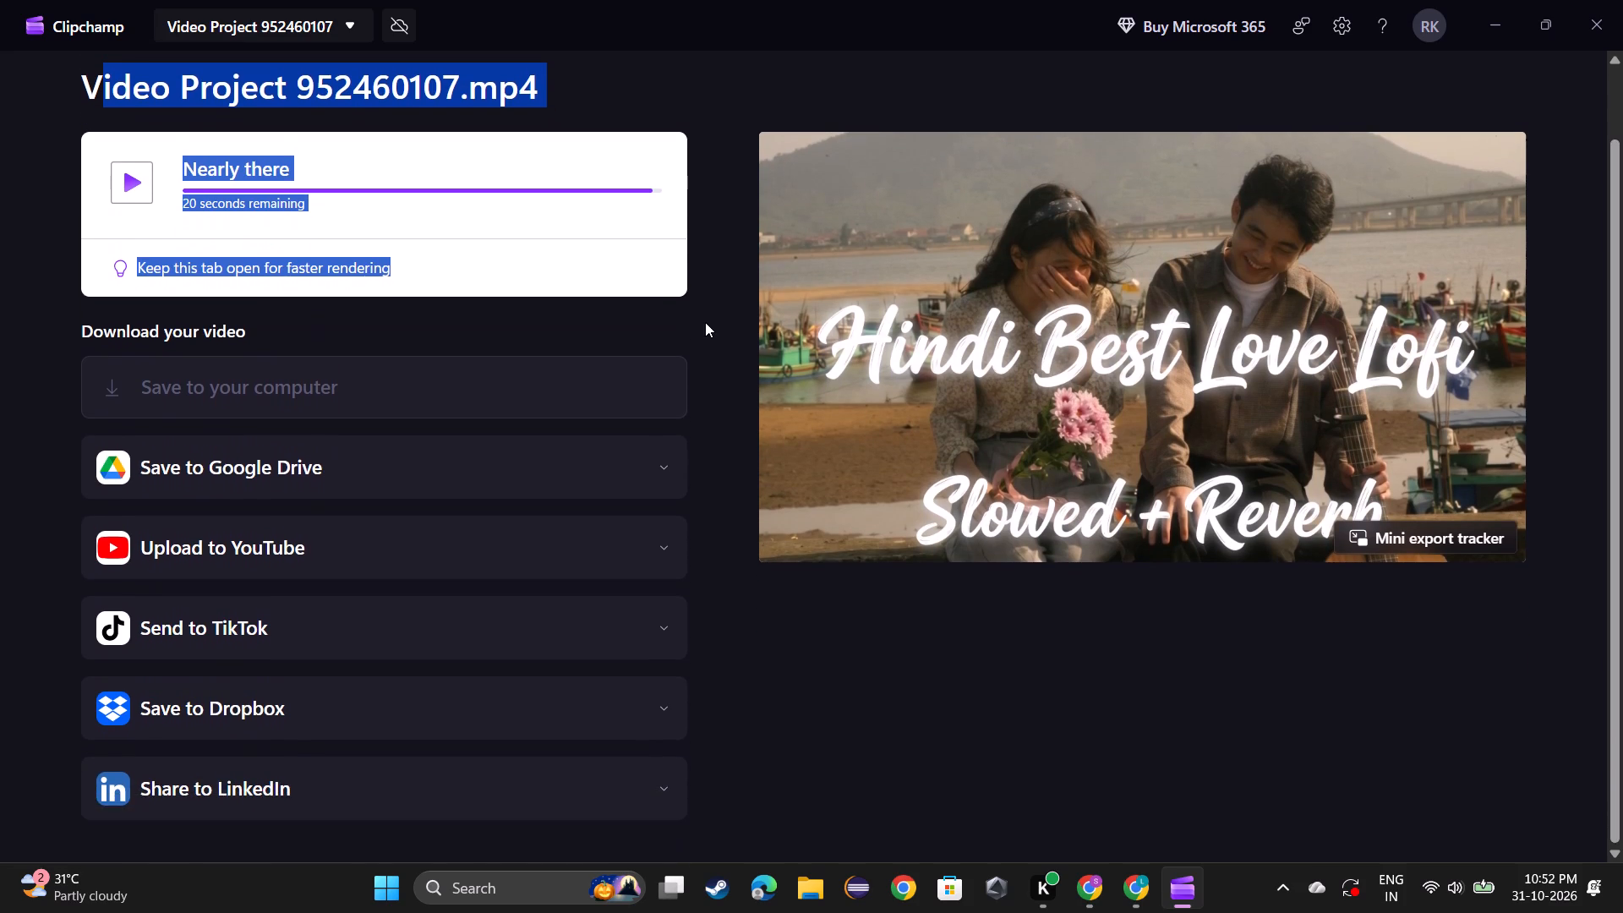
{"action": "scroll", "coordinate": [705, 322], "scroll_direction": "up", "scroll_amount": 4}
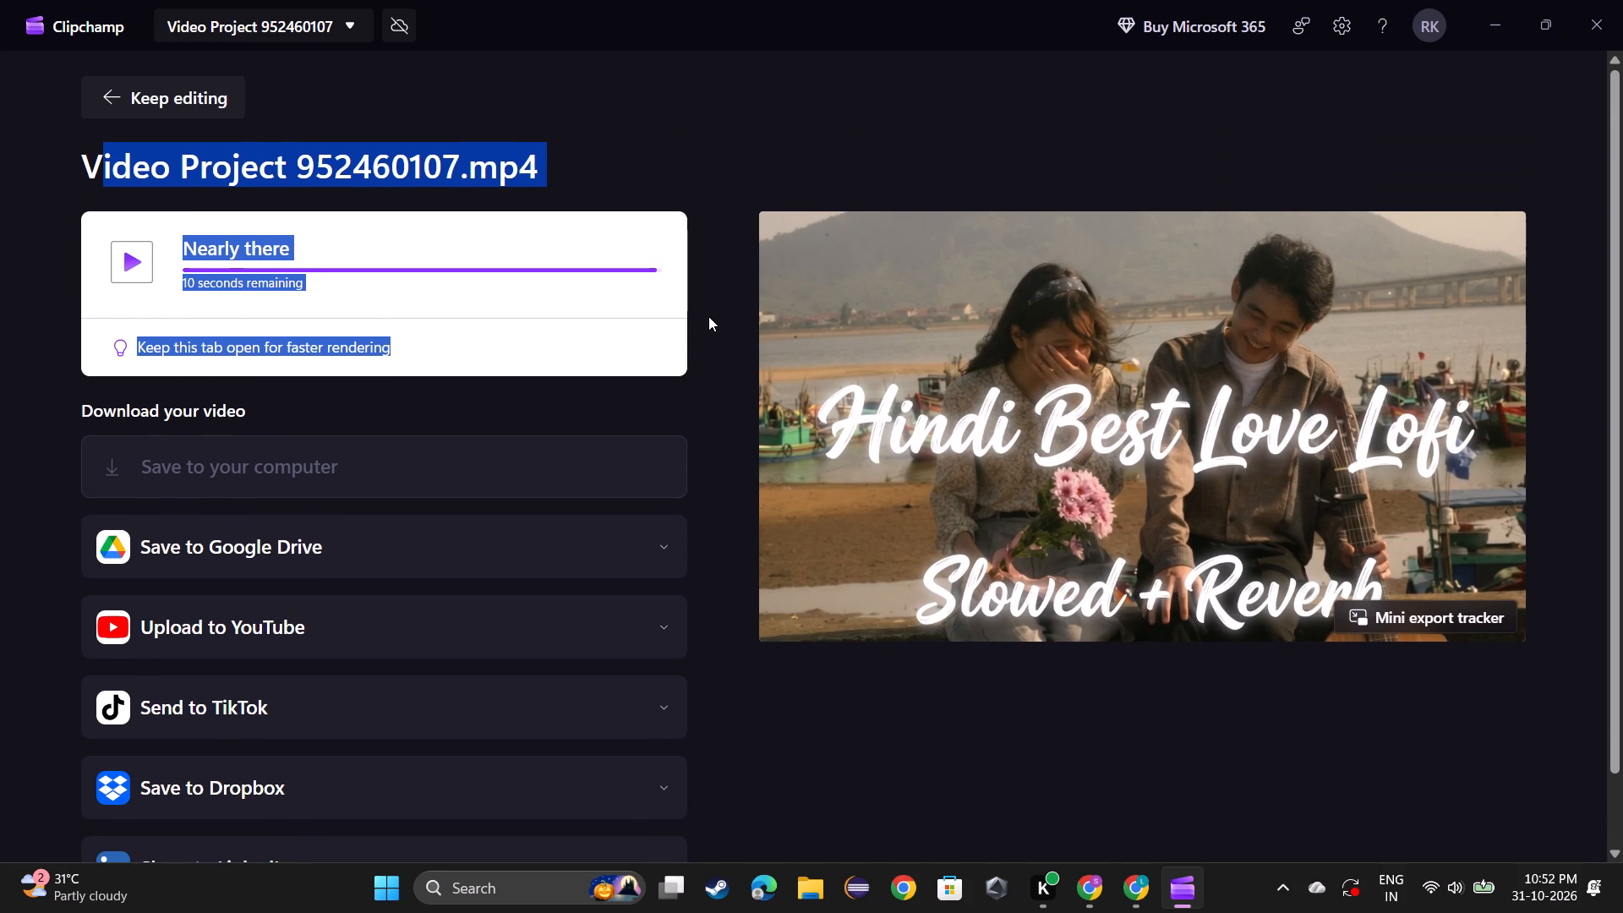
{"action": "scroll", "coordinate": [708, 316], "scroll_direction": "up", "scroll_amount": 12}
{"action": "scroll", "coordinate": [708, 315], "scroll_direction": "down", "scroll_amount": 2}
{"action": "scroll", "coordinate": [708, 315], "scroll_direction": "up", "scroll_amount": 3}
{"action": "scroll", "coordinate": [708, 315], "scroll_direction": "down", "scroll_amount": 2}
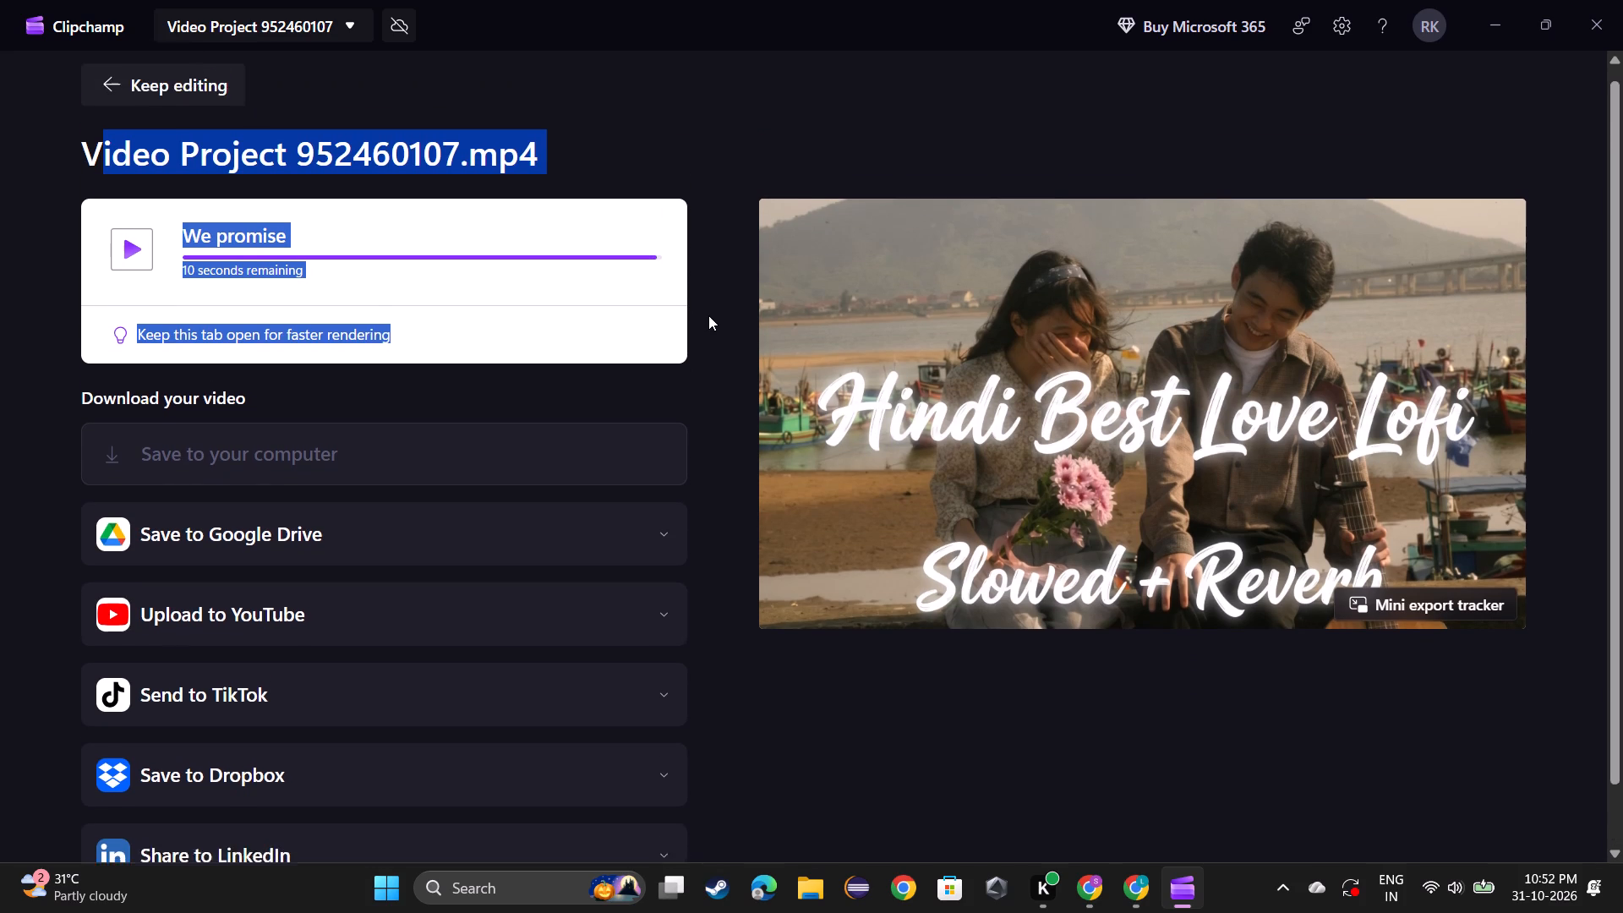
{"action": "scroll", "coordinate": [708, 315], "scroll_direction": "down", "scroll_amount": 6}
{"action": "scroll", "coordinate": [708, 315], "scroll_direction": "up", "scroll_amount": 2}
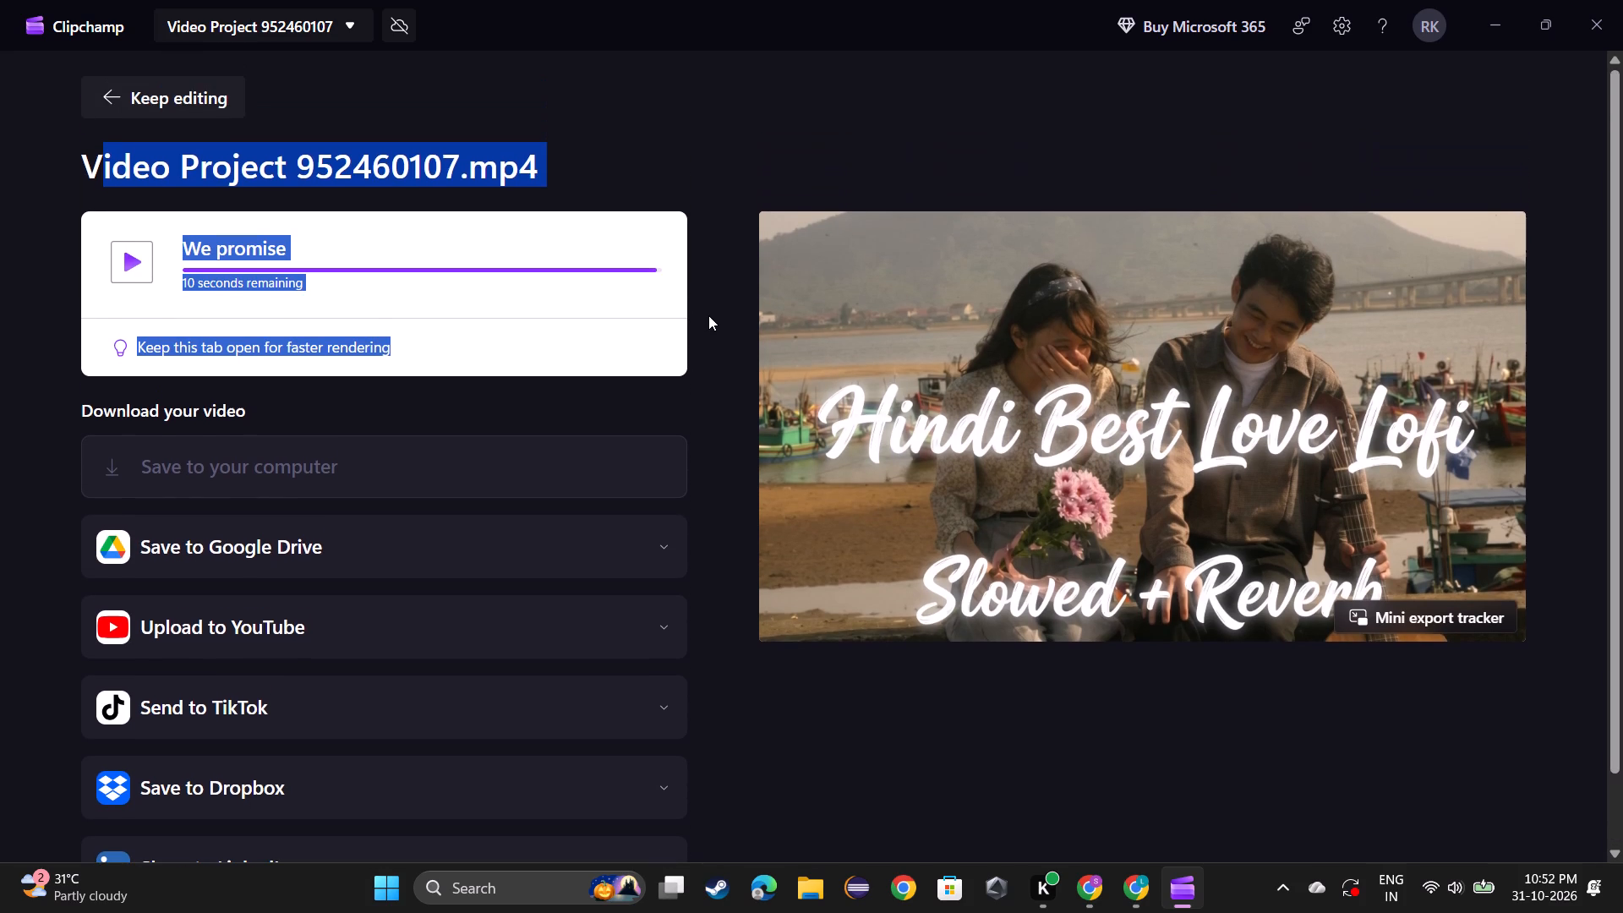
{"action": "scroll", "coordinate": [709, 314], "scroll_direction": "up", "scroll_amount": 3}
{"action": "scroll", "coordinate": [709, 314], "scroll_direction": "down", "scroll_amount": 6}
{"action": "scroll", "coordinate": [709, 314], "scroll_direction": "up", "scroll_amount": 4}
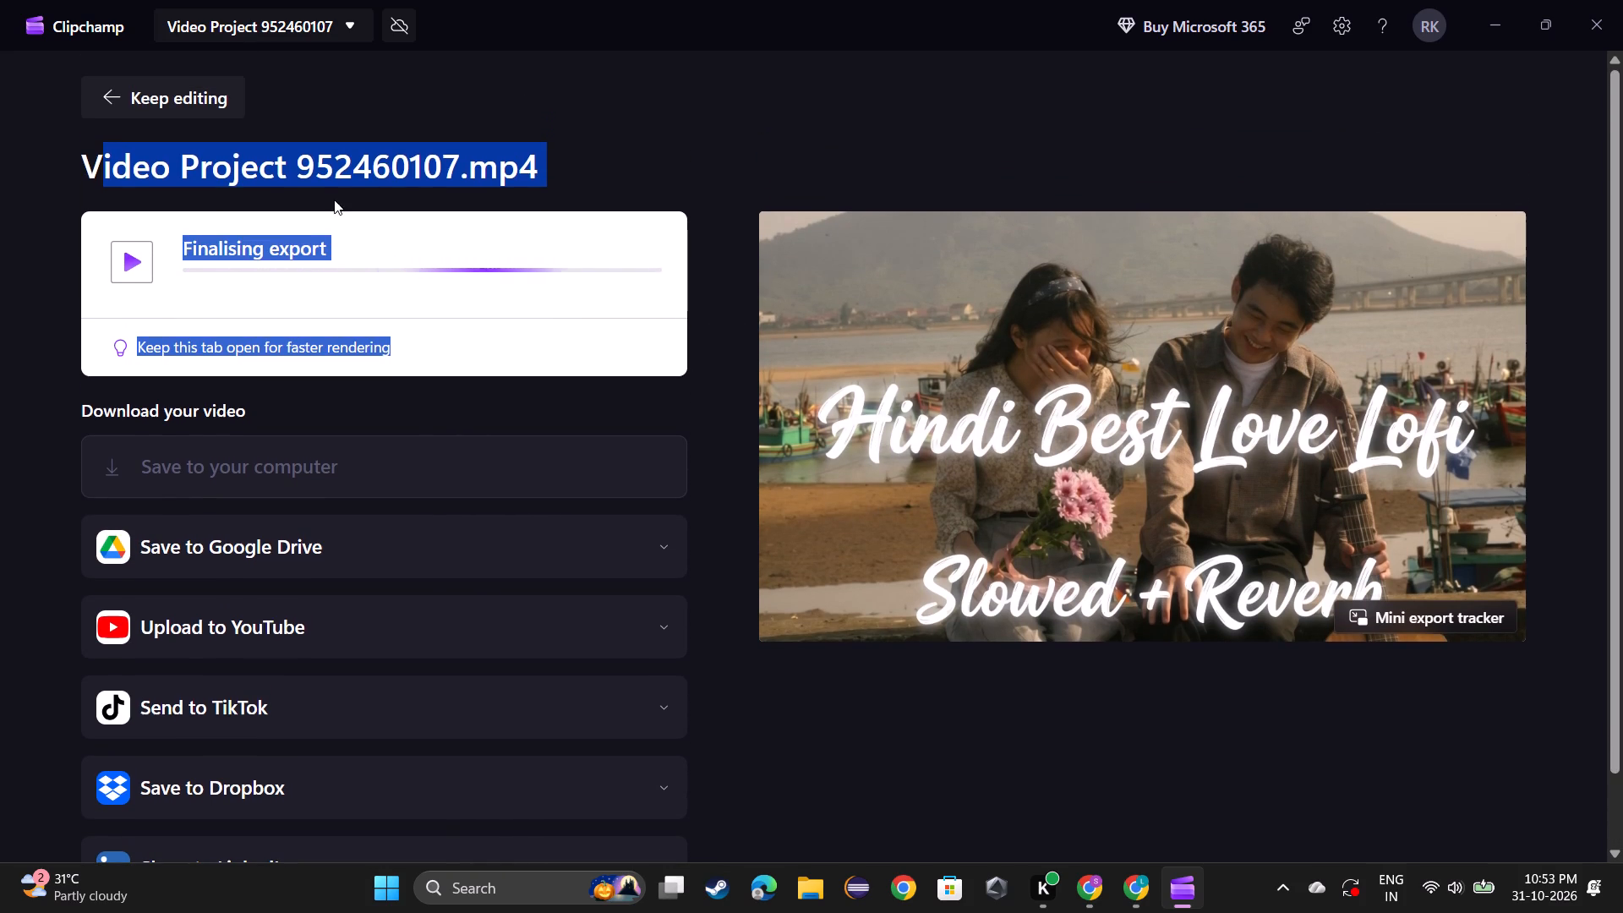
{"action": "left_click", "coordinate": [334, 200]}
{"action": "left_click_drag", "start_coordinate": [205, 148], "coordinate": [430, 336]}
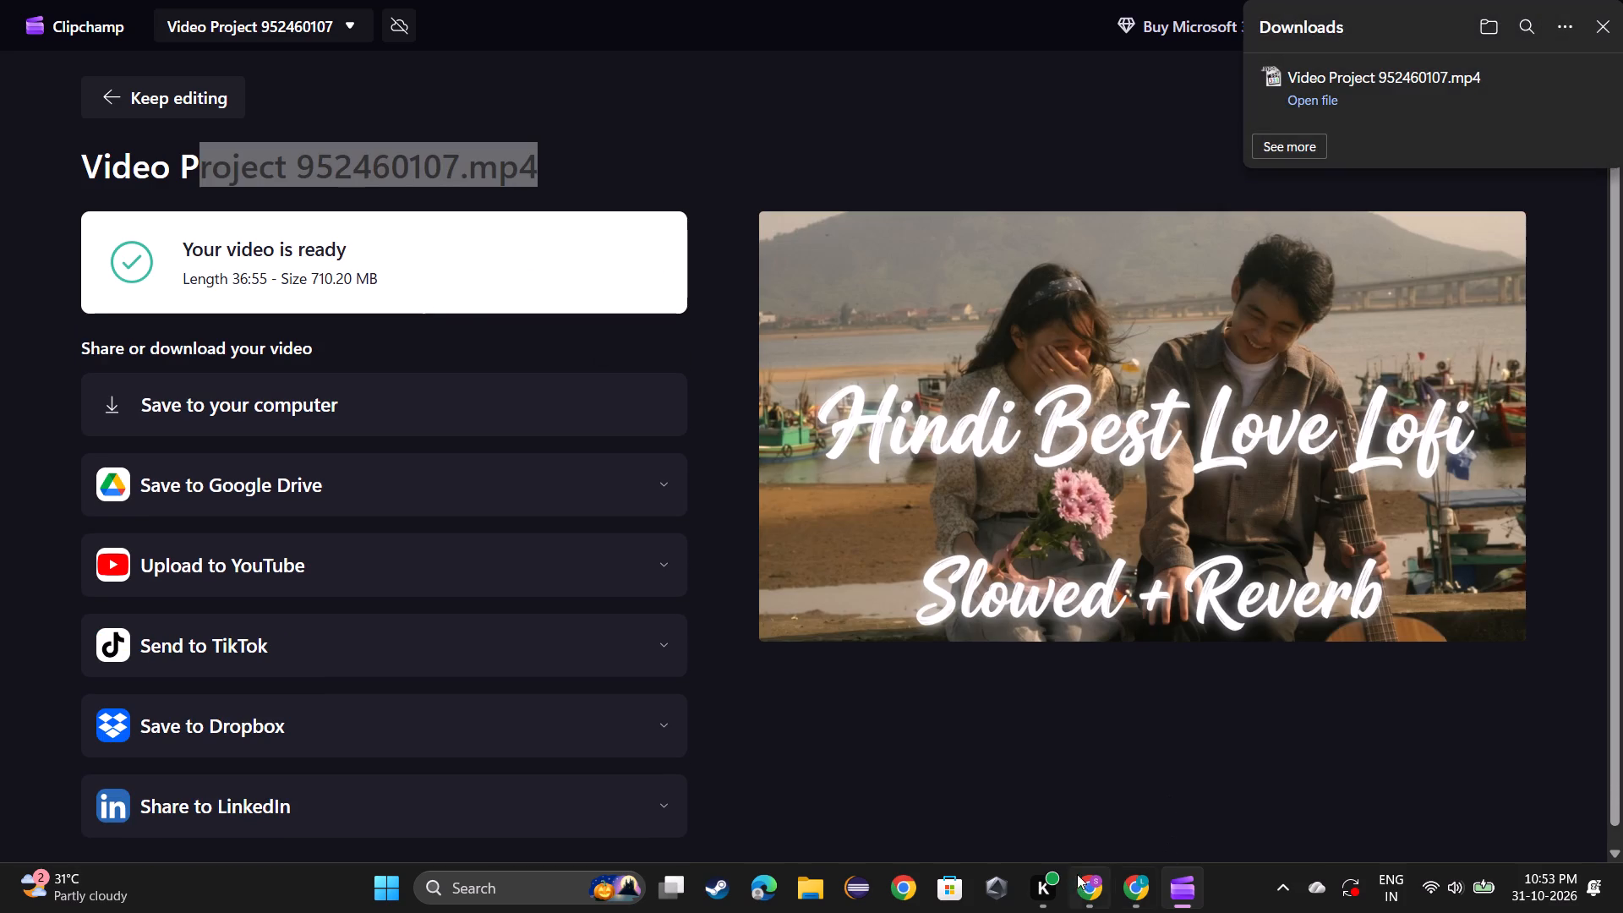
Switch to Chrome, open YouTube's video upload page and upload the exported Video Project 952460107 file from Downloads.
{"action": "left_click", "coordinate": [918, 904]}
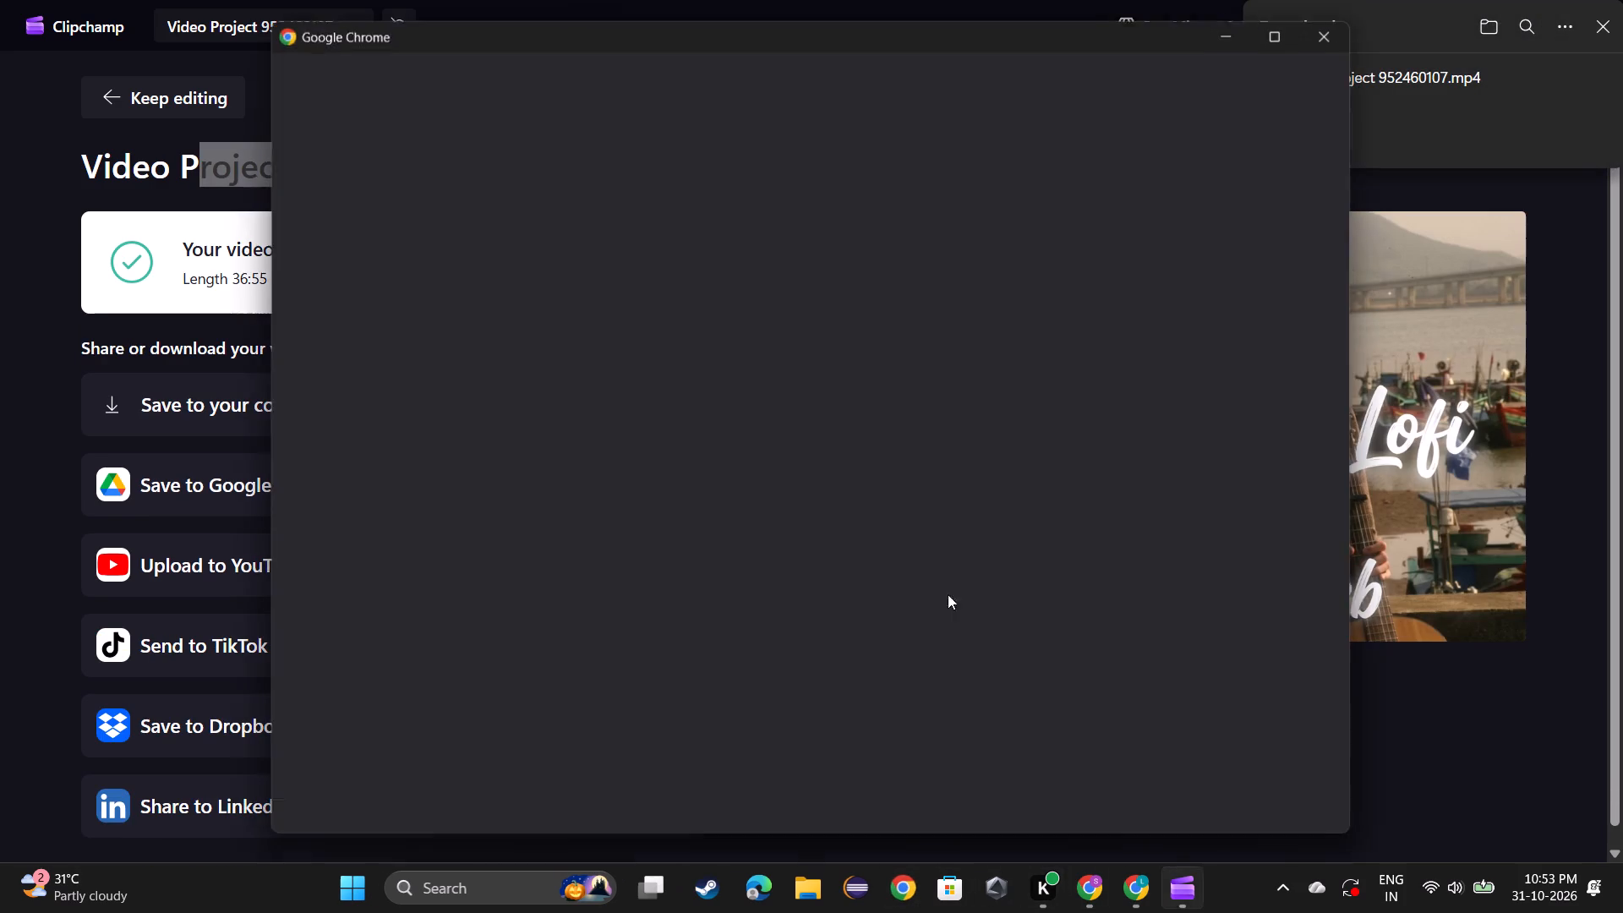
{"action": "left_click", "coordinate": [1036, 638]}
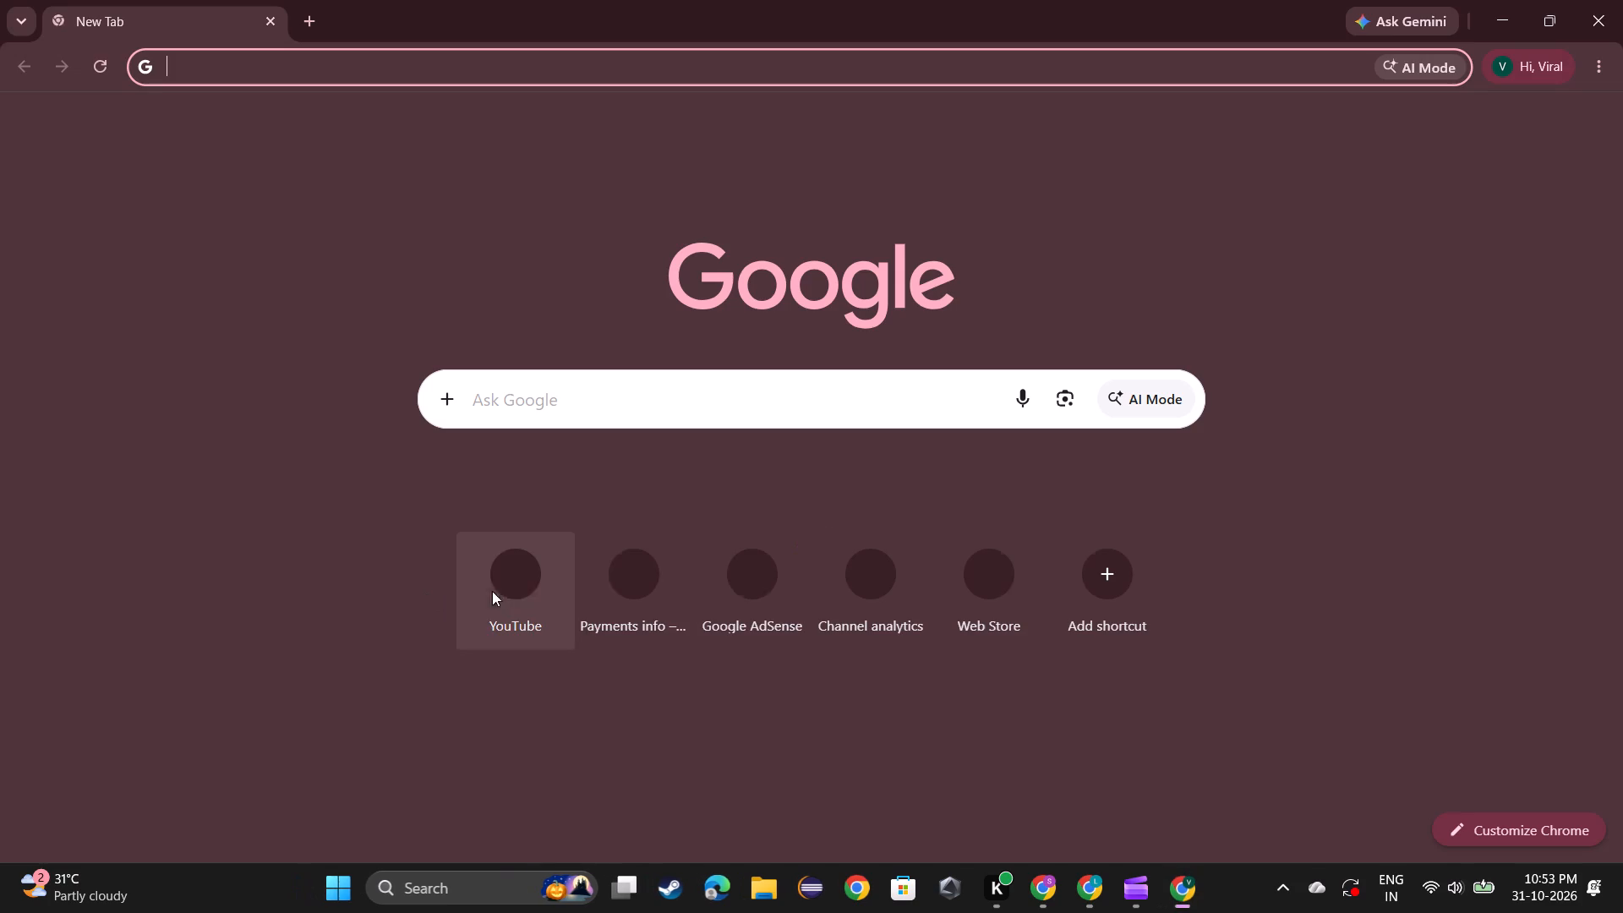
{"action": "left_click", "coordinate": [496, 590]}
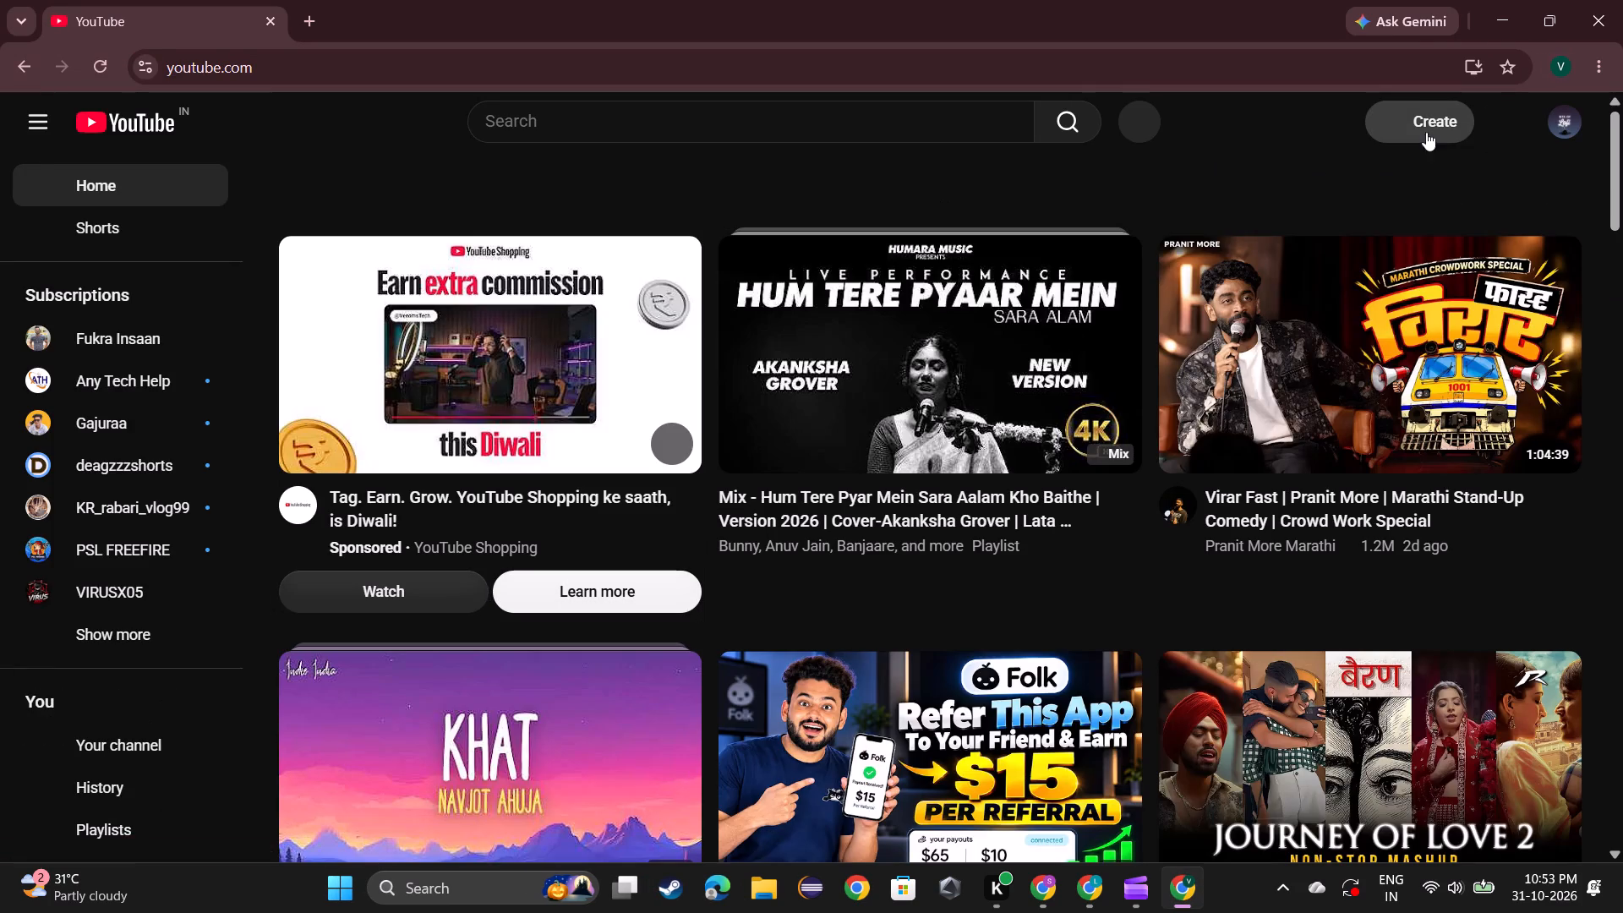
{"action": "left_click", "coordinate": [1451, 131]}
{"action": "left_click", "coordinate": [1457, 157]}
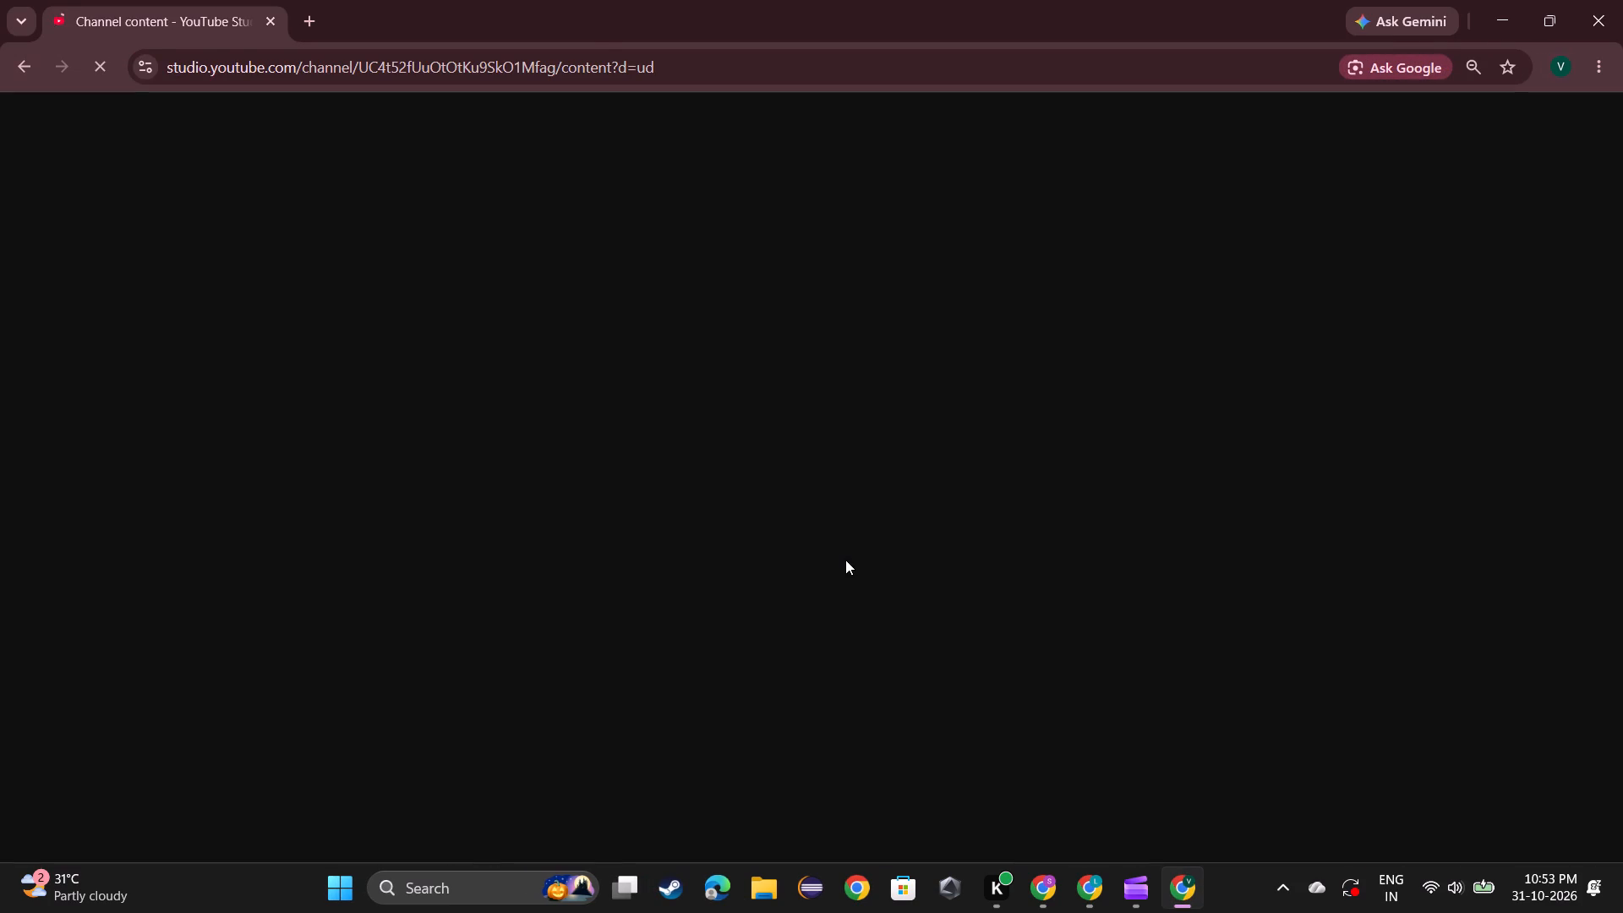
{"action": "left_click", "coordinate": [829, 566]}
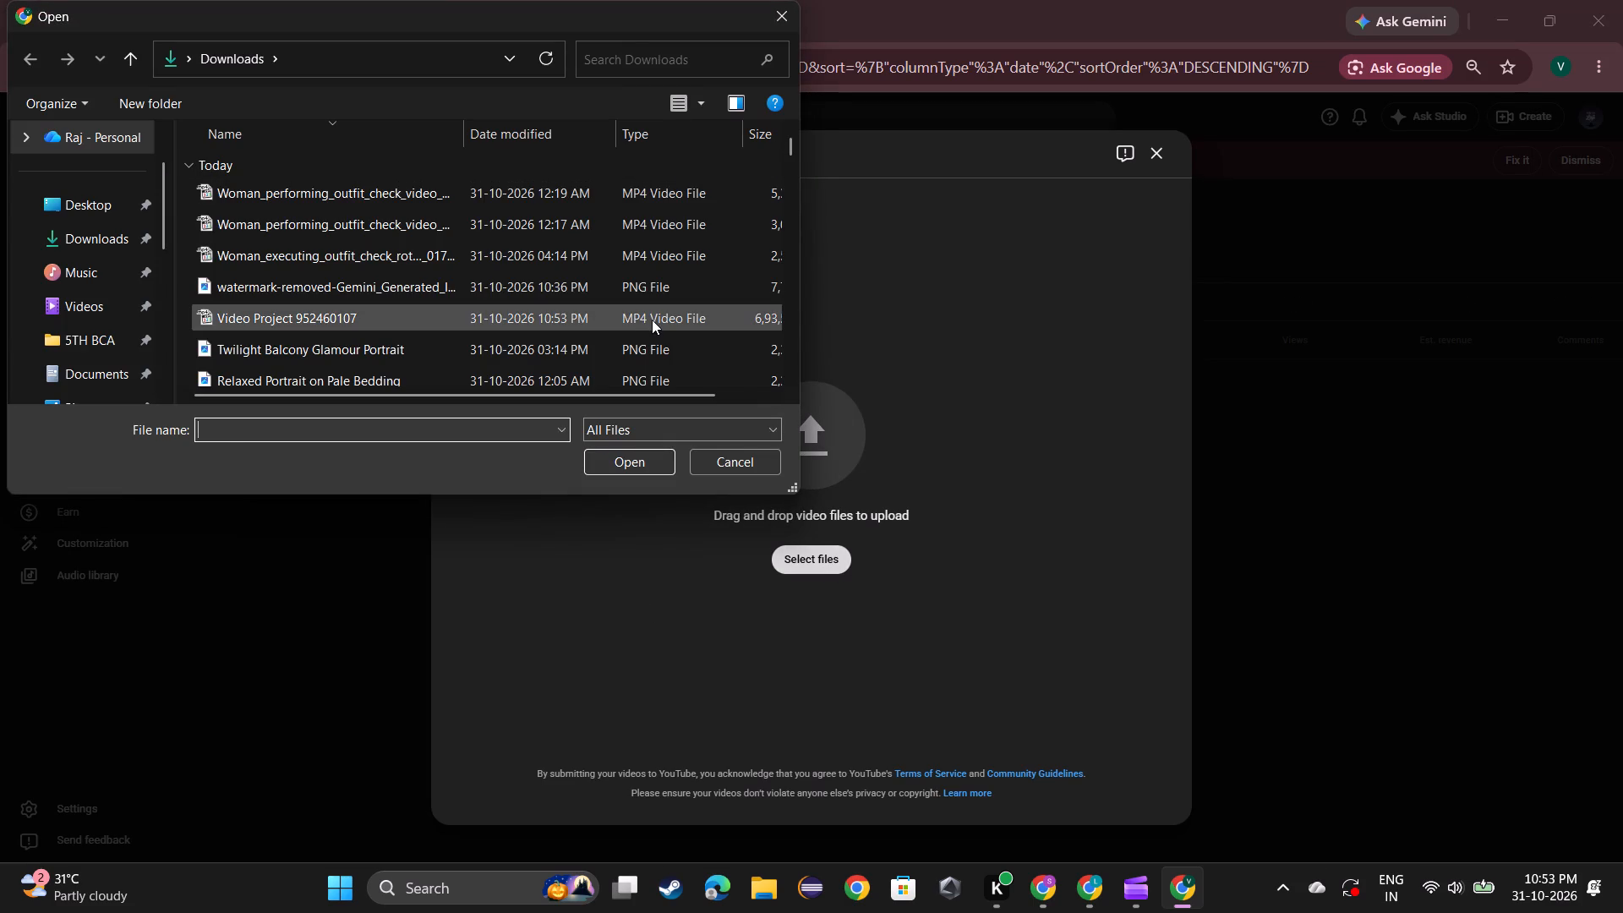
{"action": "double_click", "coordinate": [653, 320]}
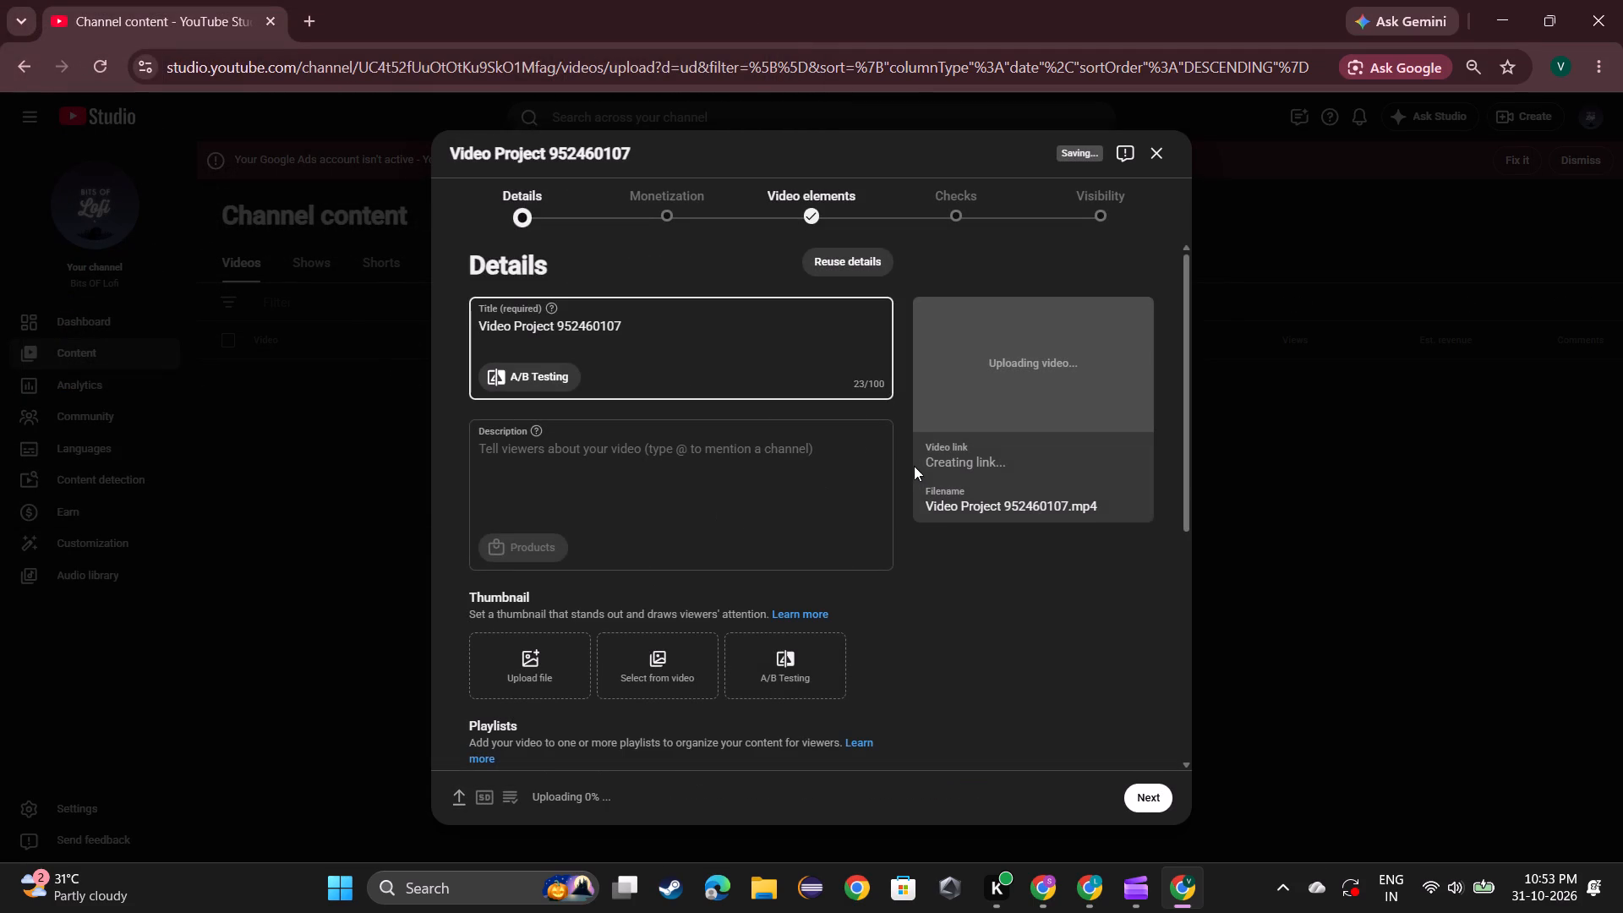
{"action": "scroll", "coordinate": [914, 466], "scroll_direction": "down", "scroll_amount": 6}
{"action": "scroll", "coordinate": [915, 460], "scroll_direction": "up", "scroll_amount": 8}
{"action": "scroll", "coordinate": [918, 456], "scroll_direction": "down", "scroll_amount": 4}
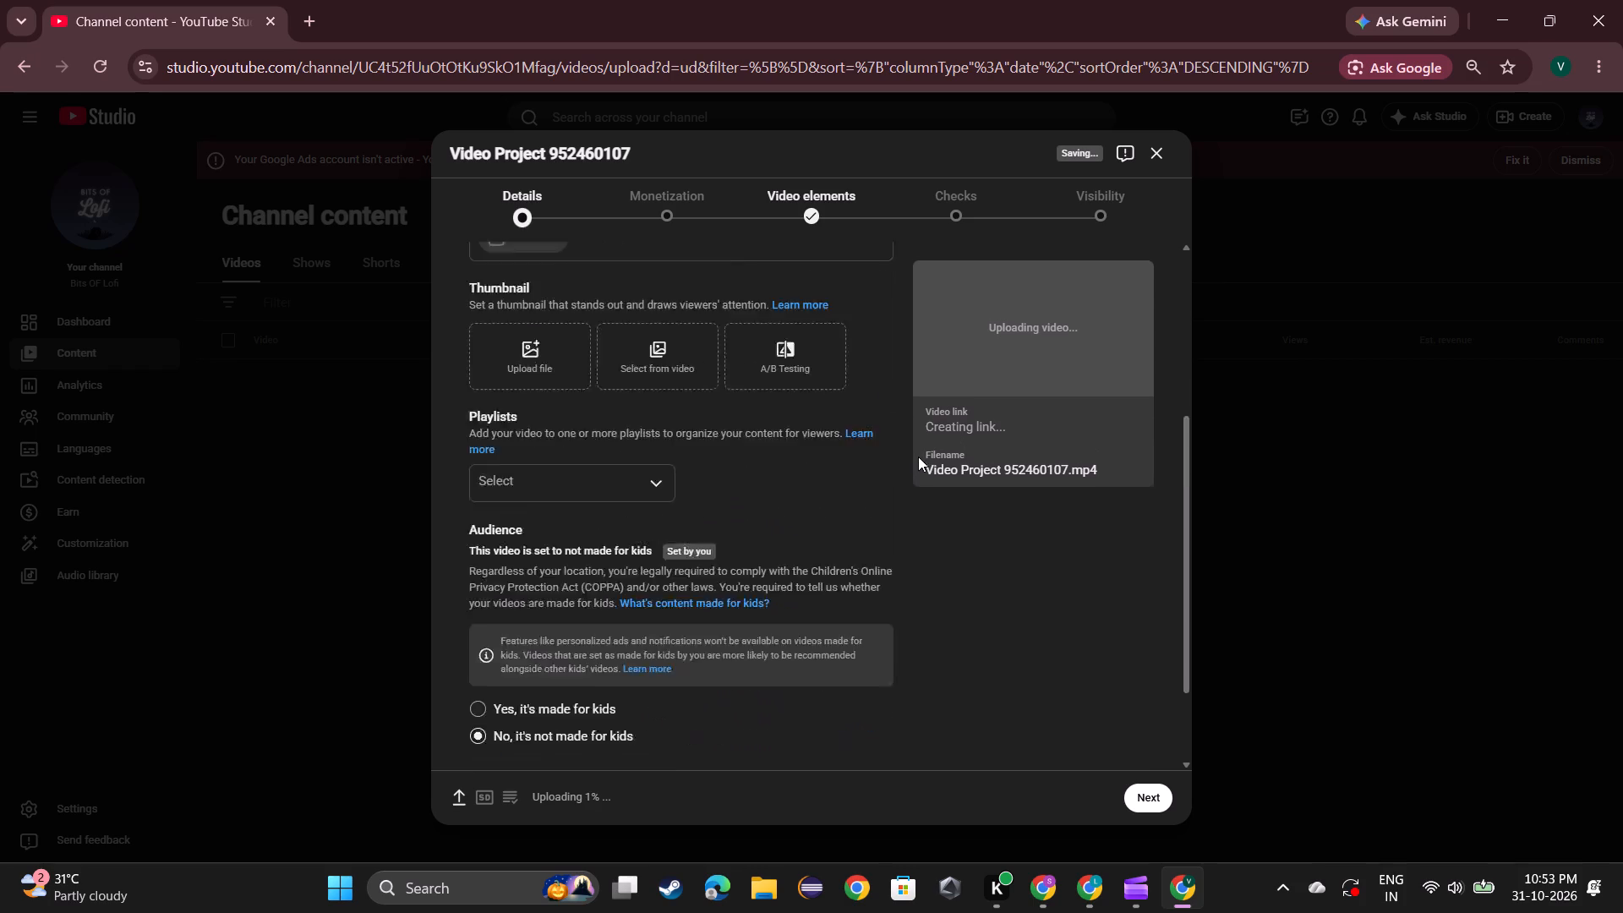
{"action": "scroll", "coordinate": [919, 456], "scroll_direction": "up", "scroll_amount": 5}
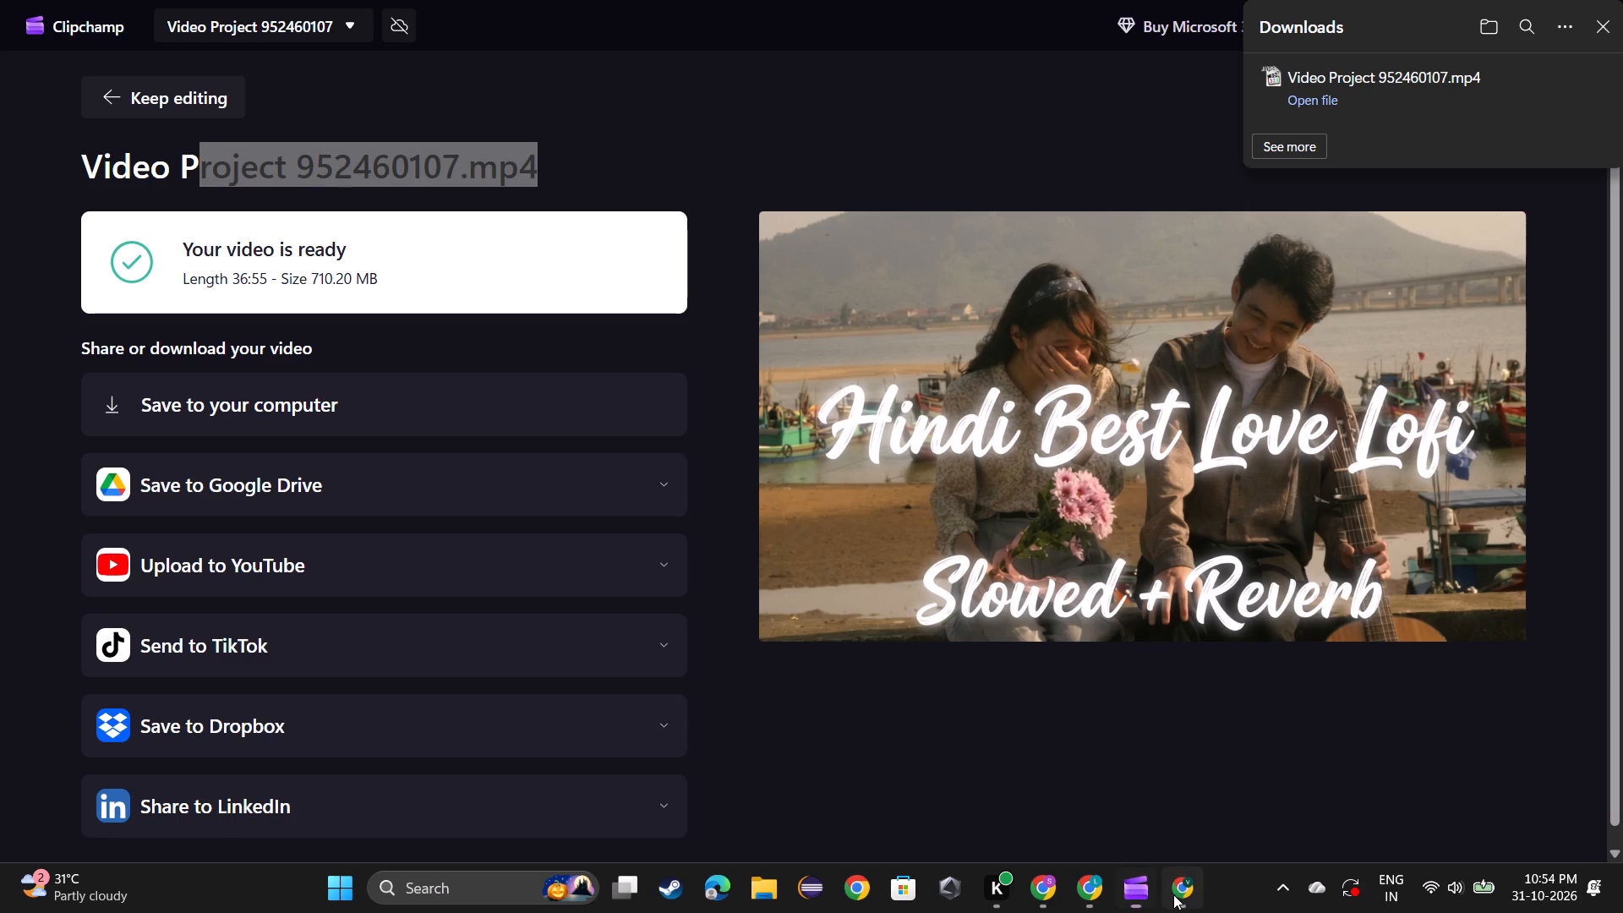
{"action": "key", "text": "ctrl+v"}
Continue to the Monetization stage and set Watch Page ads & YouTube Premium to On.
{"action": "left_click", "coordinate": [1186, 822]}
{"action": "left_click", "coordinate": [1123, 786]}
{"action": "left_click", "coordinate": [1134, 794]}
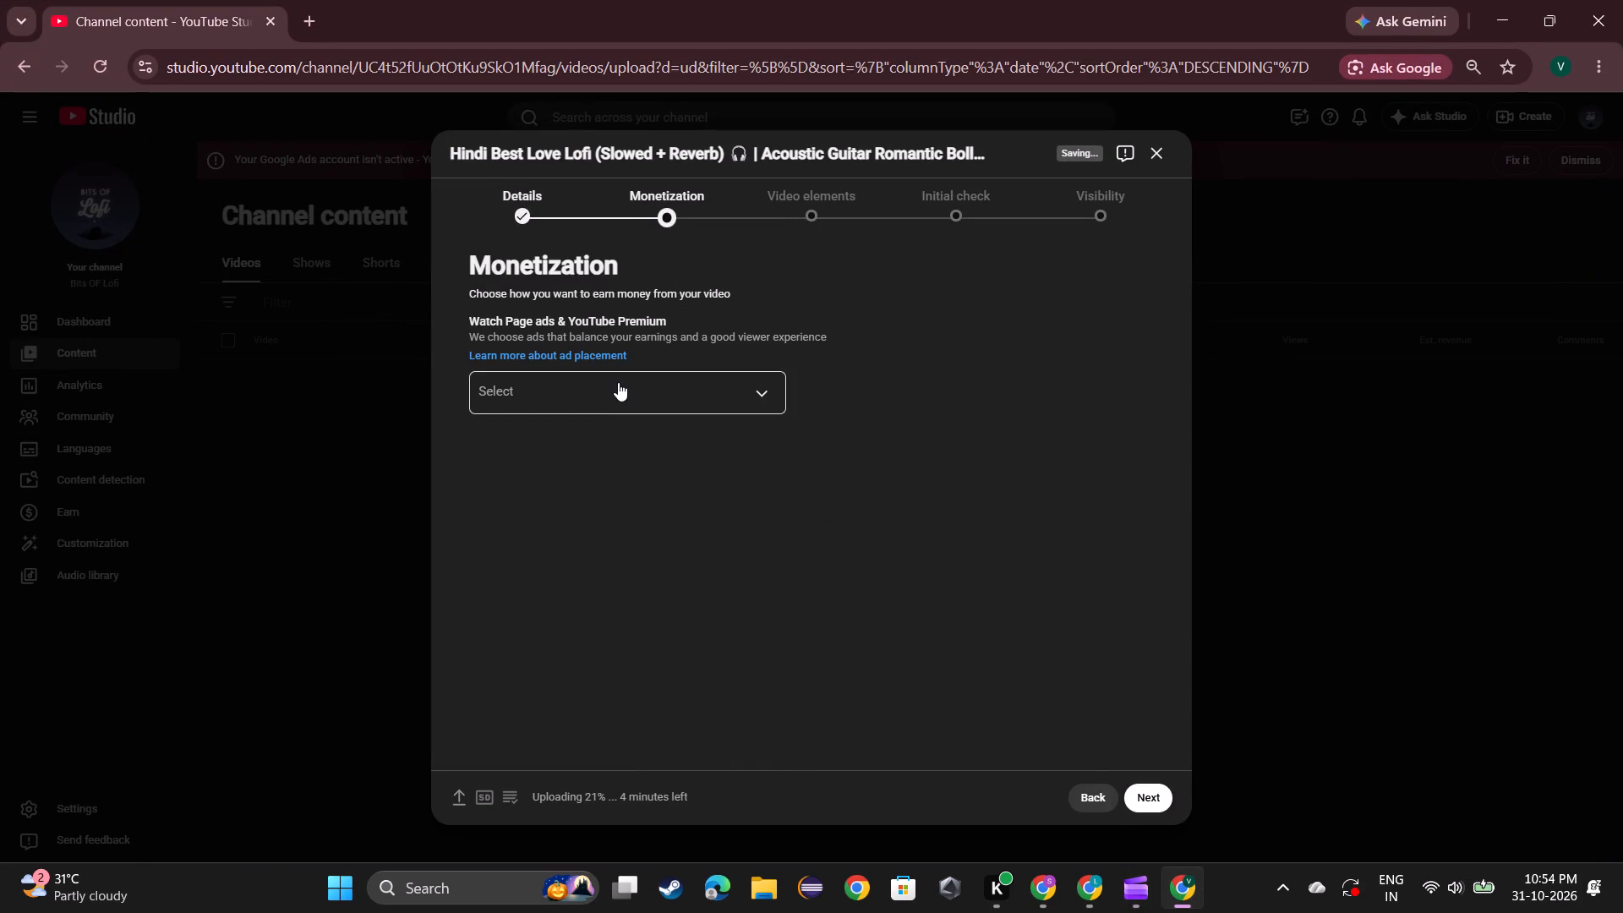
{"action": "left_click", "coordinate": [618, 382]}
{"action": "left_click", "coordinate": [535, 384]}
{"action": "left_click", "coordinate": [519, 402]}
{"action": "left_click", "coordinate": [753, 477]}
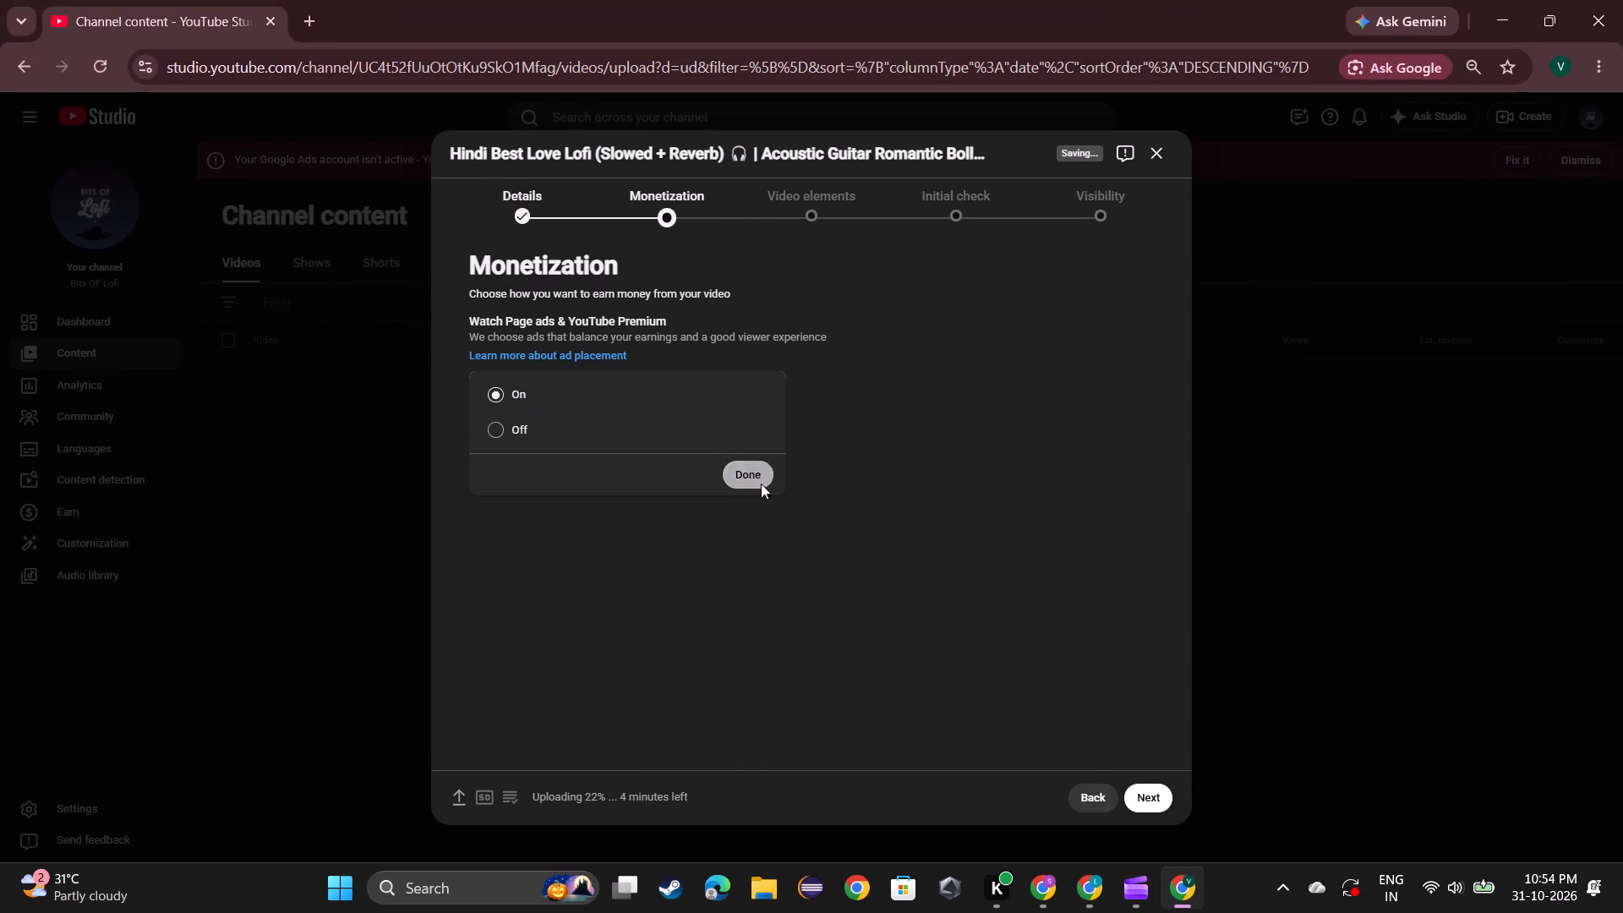
Continue to Ad suitability, choose "None of the above" for the content categories and submit the rating.
{"action": "left_click", "coordinate": [1146, 800]}
{"action": "scroll", "coordinate": [597, 580], "scroll_direction": "down", "scroll_amount": 11}
{"action": "left_click", "coordinate": [552, 719]}
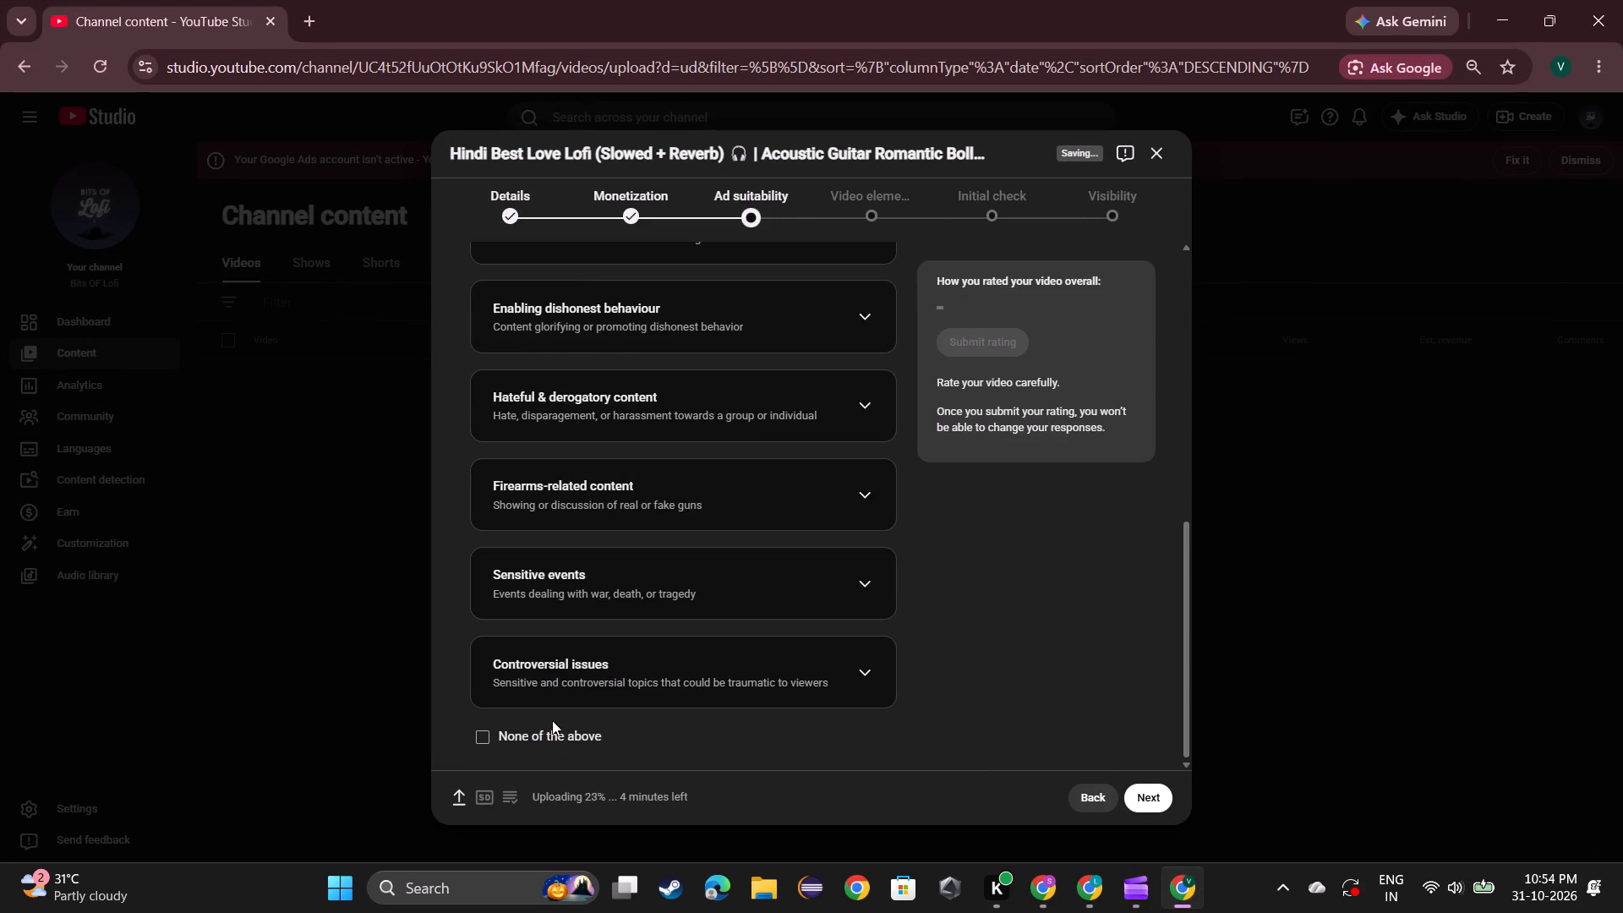
{"action": "left_click", "coordinate": [544, 729]}
{"action": "left_click", "coordinate": [1006, 335]}
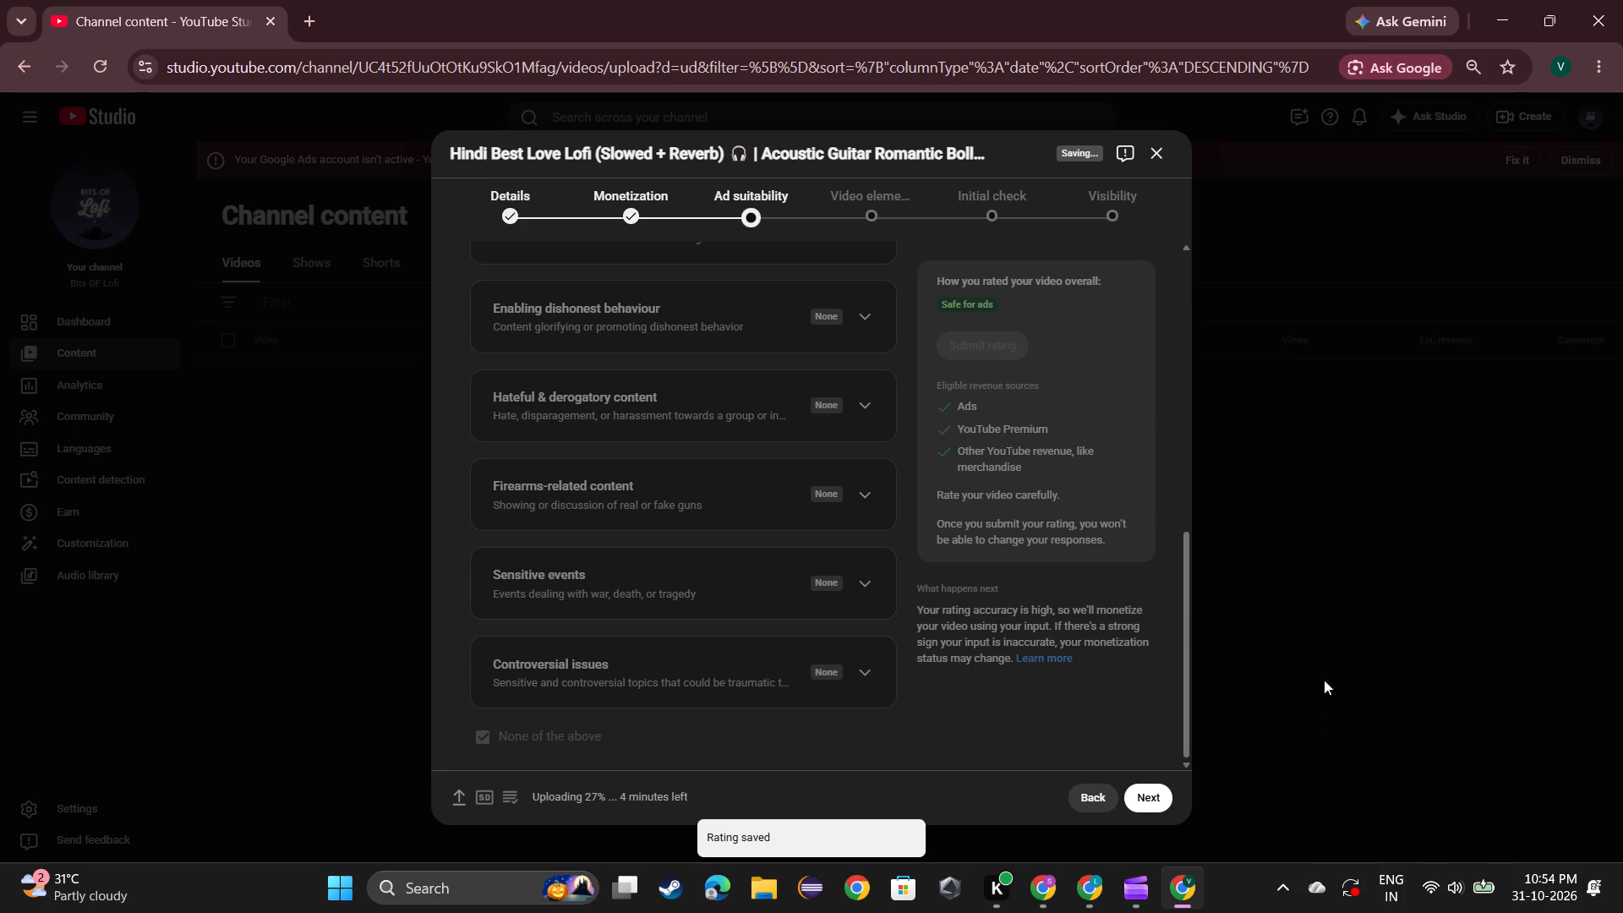
Continue to Video elements and save an end screen with a "Best for viewer" video and a "Bits OF Lofi" subscribe element.
{"action": "left_click", "coordinate": [1135, 803]}
{"action": "left_click", "coordinate": [1037, 514]}
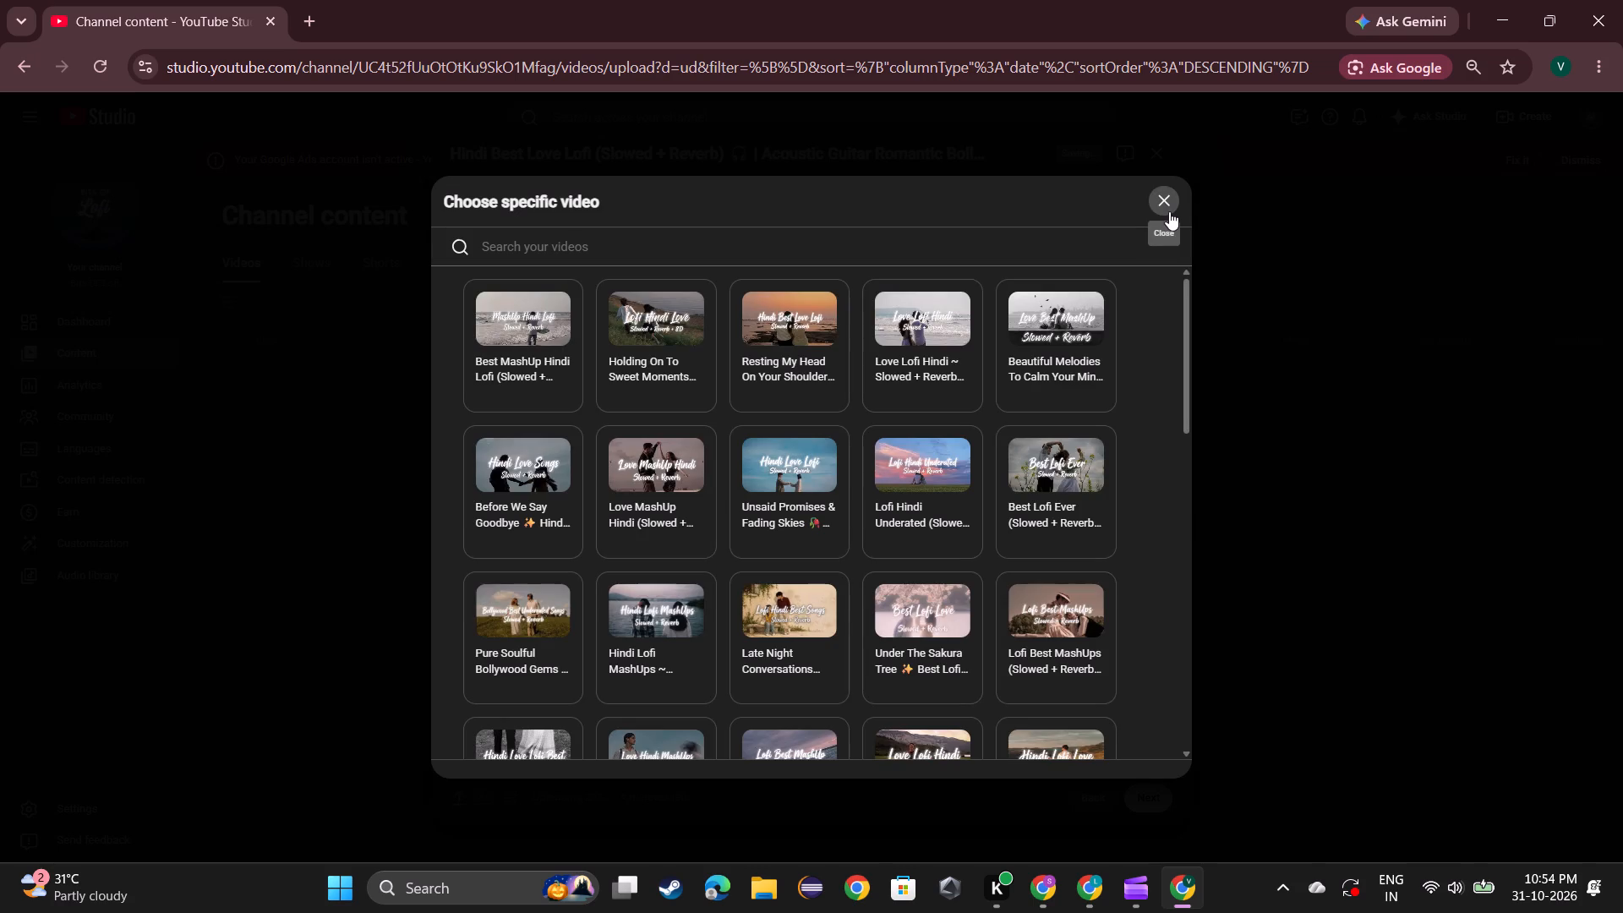
{"action": "left_click", "coordinate": [1169, 211]}
{"action": "left_click", "coordinate": [546, 322]}
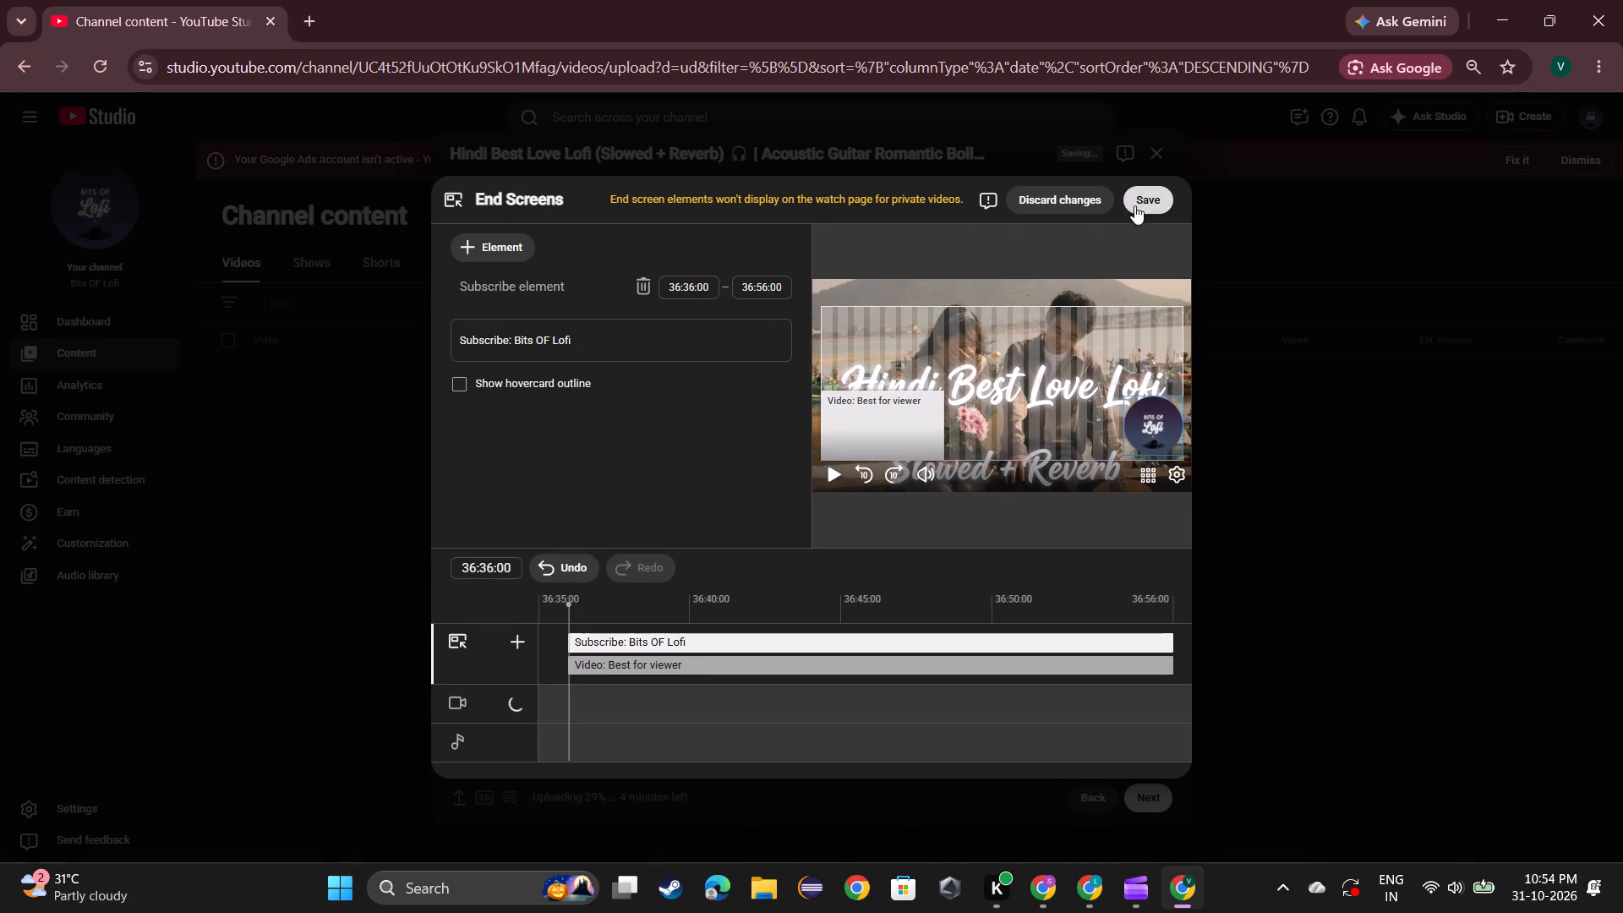
{"action": "left_click", "coordinate": [1137, 203]}
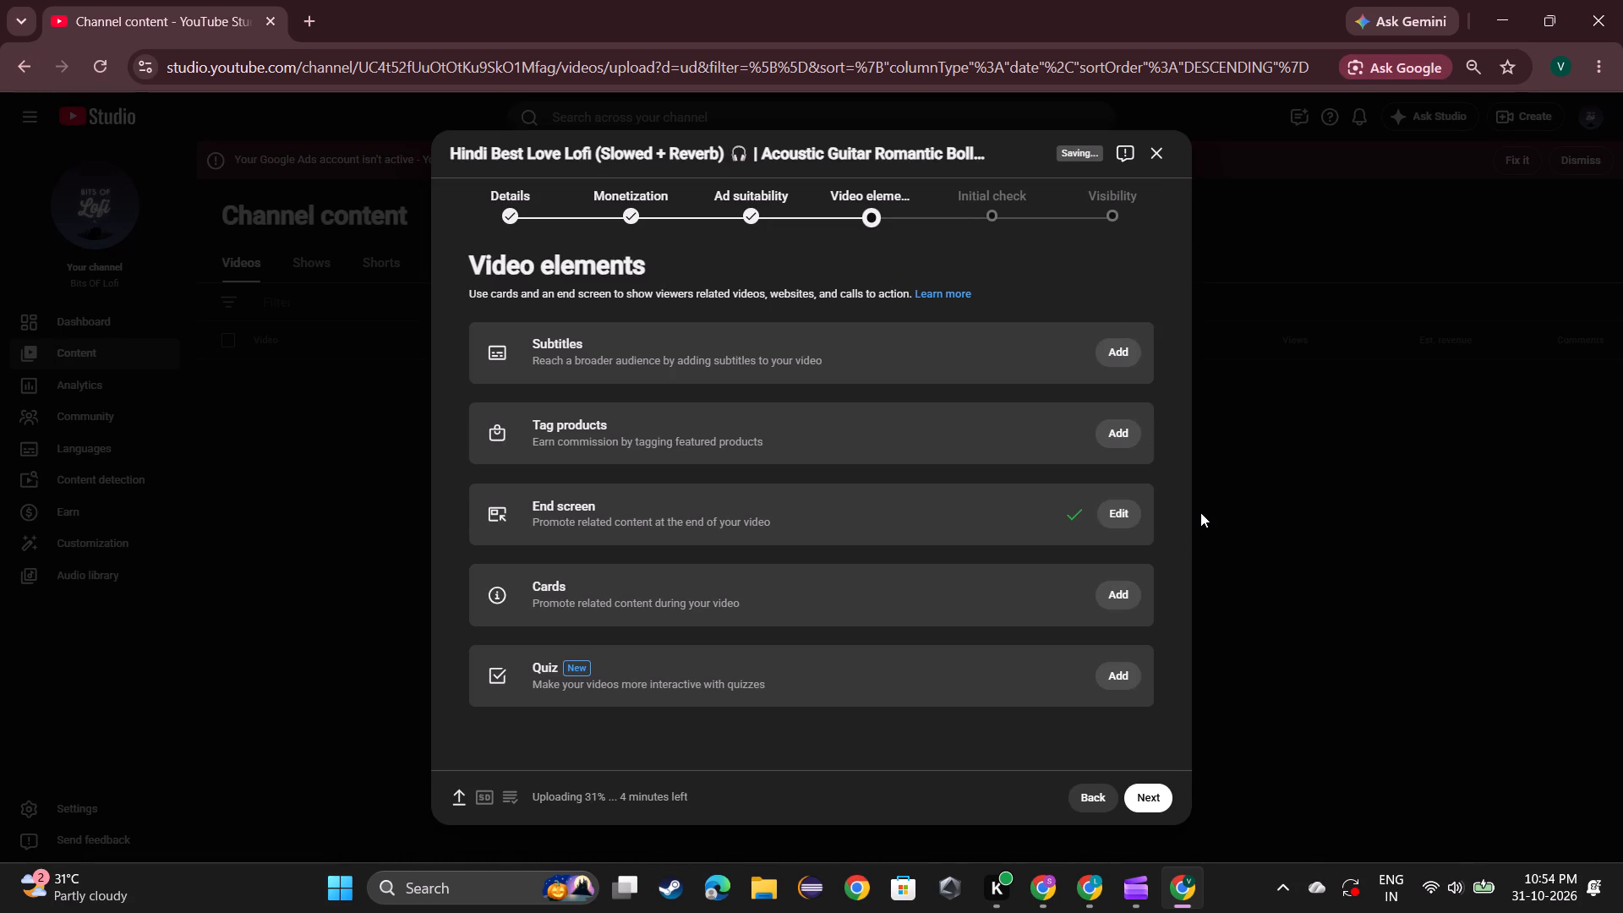
Advance past the initial check and set the video's visibility to Public.
{"action": "left_click", "coordinate": [1155, 801]}
{"action": "left_click", "coordinate": [1155, 801]}
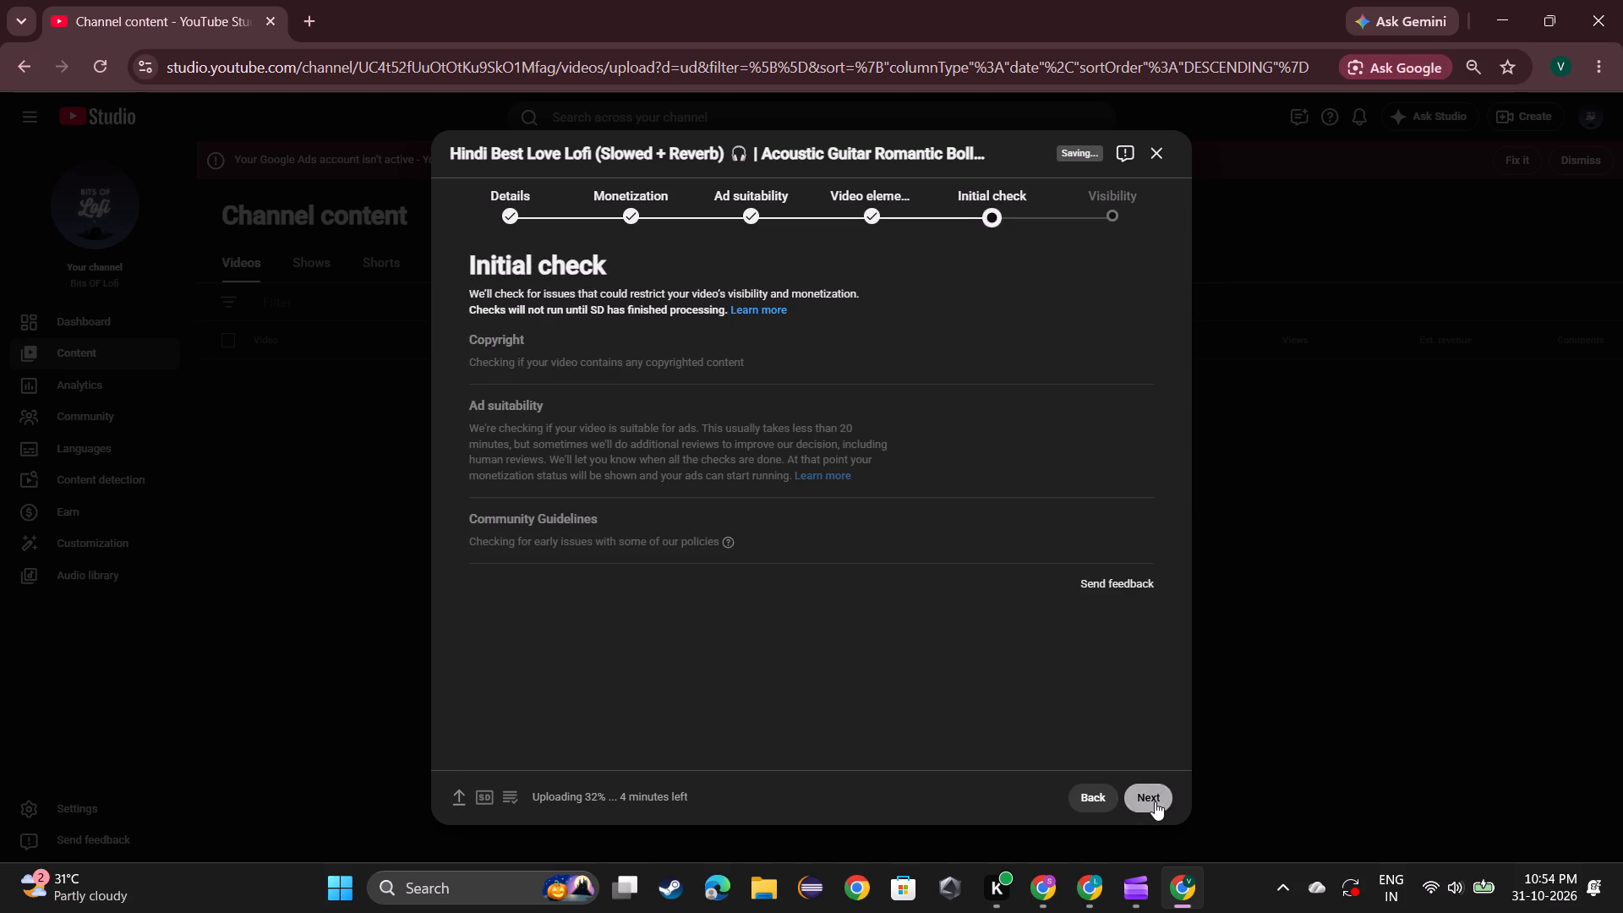
{"action": "left_click", "coordinate": [505, 559]}
{"action": "left_click", "coordinate": [529, 555]}
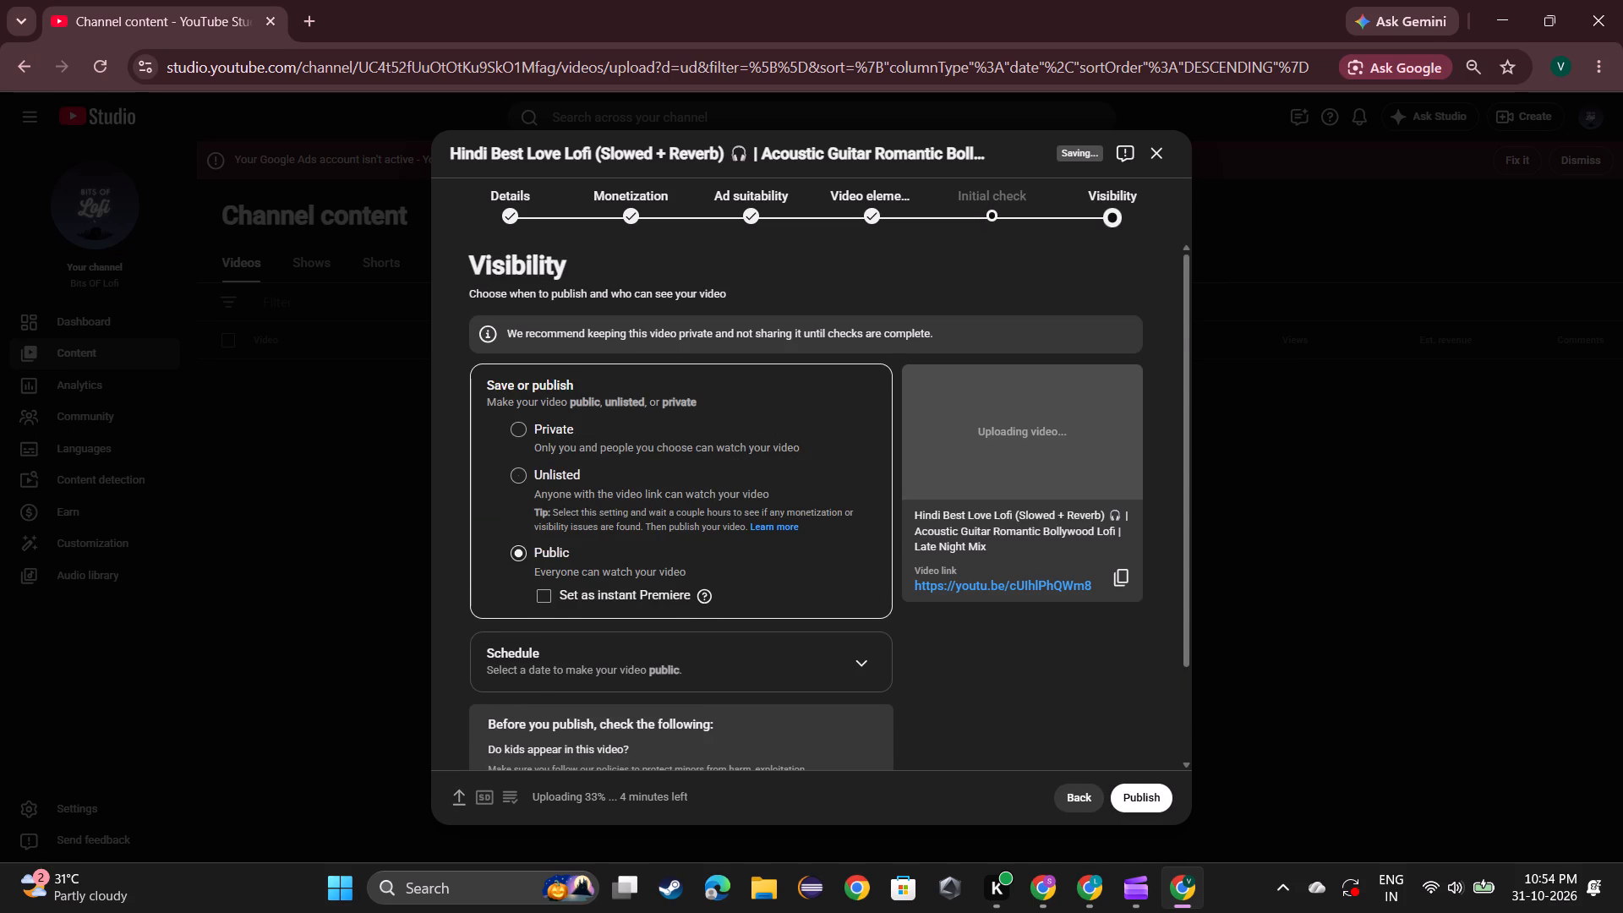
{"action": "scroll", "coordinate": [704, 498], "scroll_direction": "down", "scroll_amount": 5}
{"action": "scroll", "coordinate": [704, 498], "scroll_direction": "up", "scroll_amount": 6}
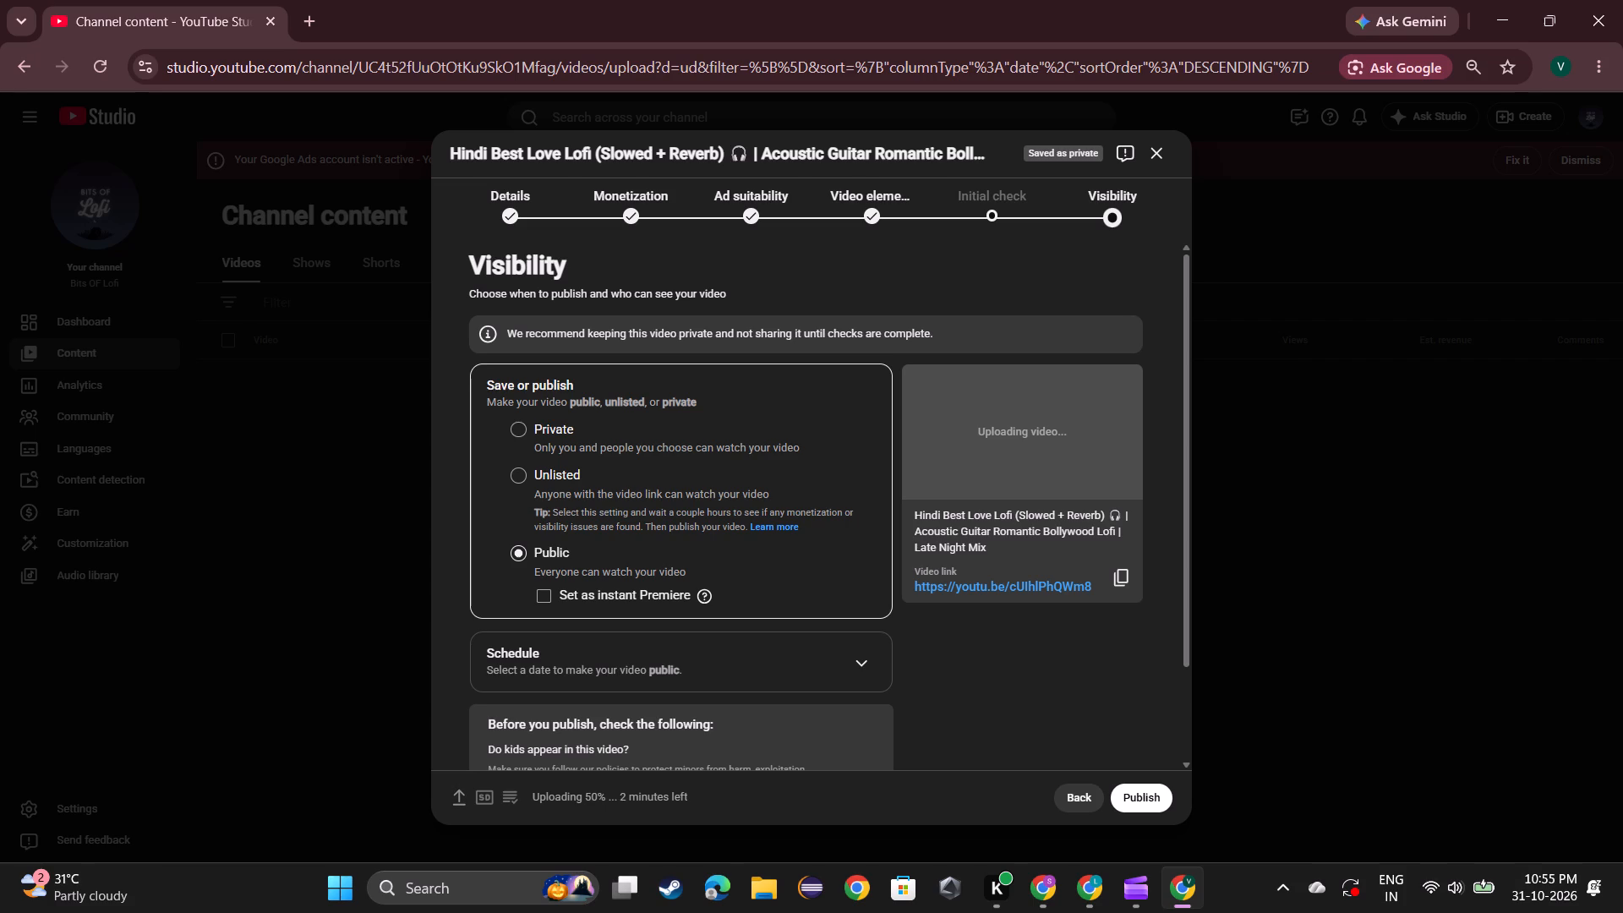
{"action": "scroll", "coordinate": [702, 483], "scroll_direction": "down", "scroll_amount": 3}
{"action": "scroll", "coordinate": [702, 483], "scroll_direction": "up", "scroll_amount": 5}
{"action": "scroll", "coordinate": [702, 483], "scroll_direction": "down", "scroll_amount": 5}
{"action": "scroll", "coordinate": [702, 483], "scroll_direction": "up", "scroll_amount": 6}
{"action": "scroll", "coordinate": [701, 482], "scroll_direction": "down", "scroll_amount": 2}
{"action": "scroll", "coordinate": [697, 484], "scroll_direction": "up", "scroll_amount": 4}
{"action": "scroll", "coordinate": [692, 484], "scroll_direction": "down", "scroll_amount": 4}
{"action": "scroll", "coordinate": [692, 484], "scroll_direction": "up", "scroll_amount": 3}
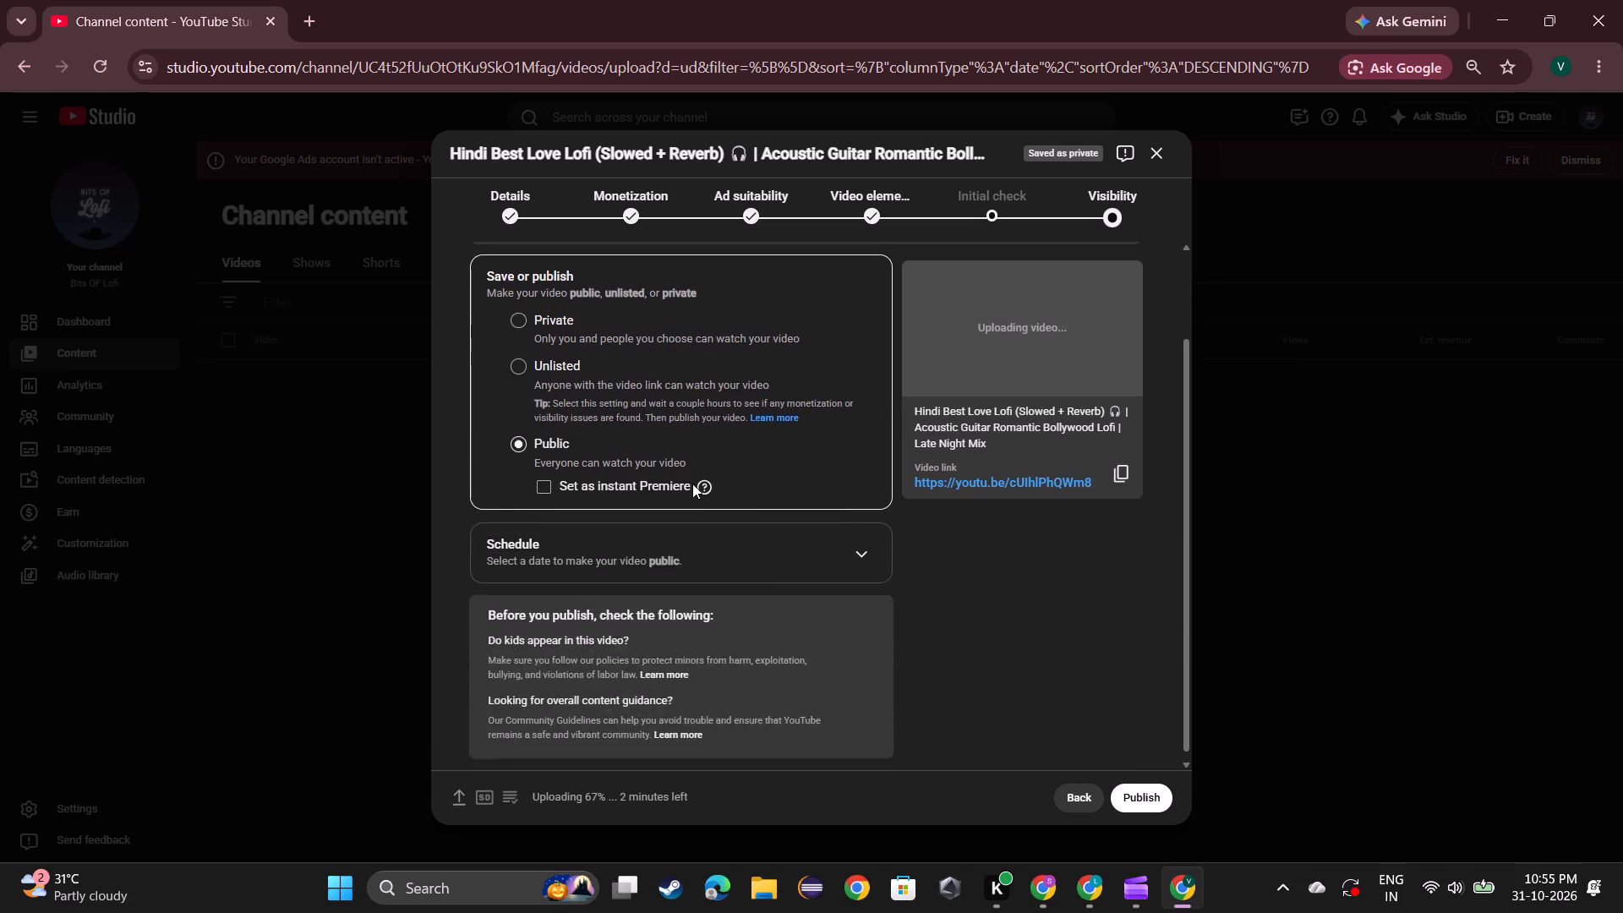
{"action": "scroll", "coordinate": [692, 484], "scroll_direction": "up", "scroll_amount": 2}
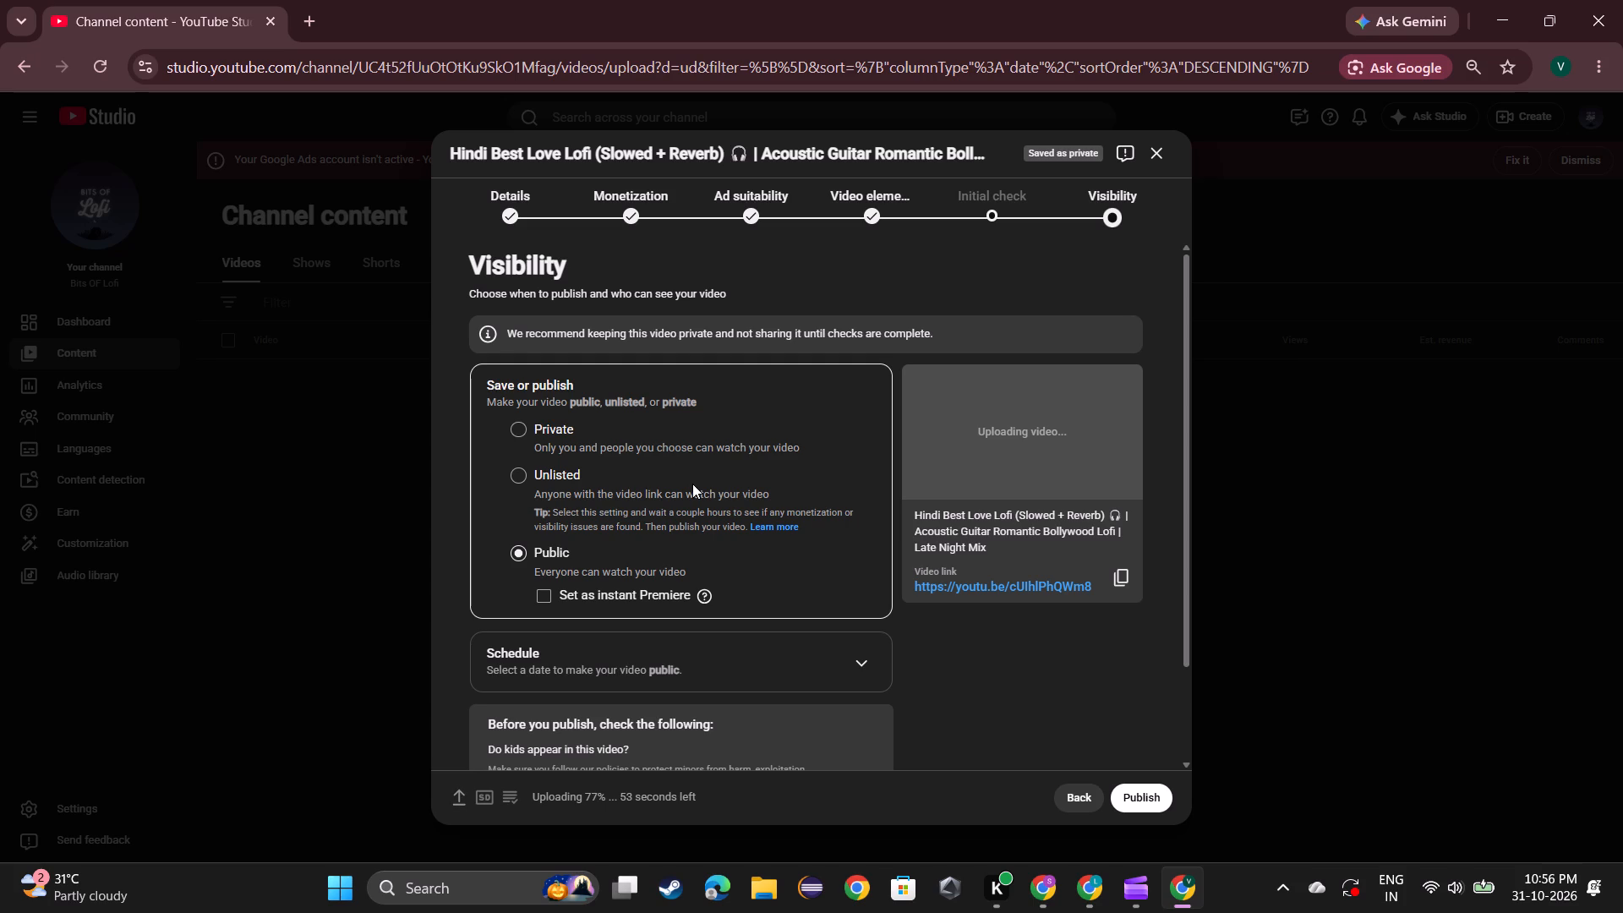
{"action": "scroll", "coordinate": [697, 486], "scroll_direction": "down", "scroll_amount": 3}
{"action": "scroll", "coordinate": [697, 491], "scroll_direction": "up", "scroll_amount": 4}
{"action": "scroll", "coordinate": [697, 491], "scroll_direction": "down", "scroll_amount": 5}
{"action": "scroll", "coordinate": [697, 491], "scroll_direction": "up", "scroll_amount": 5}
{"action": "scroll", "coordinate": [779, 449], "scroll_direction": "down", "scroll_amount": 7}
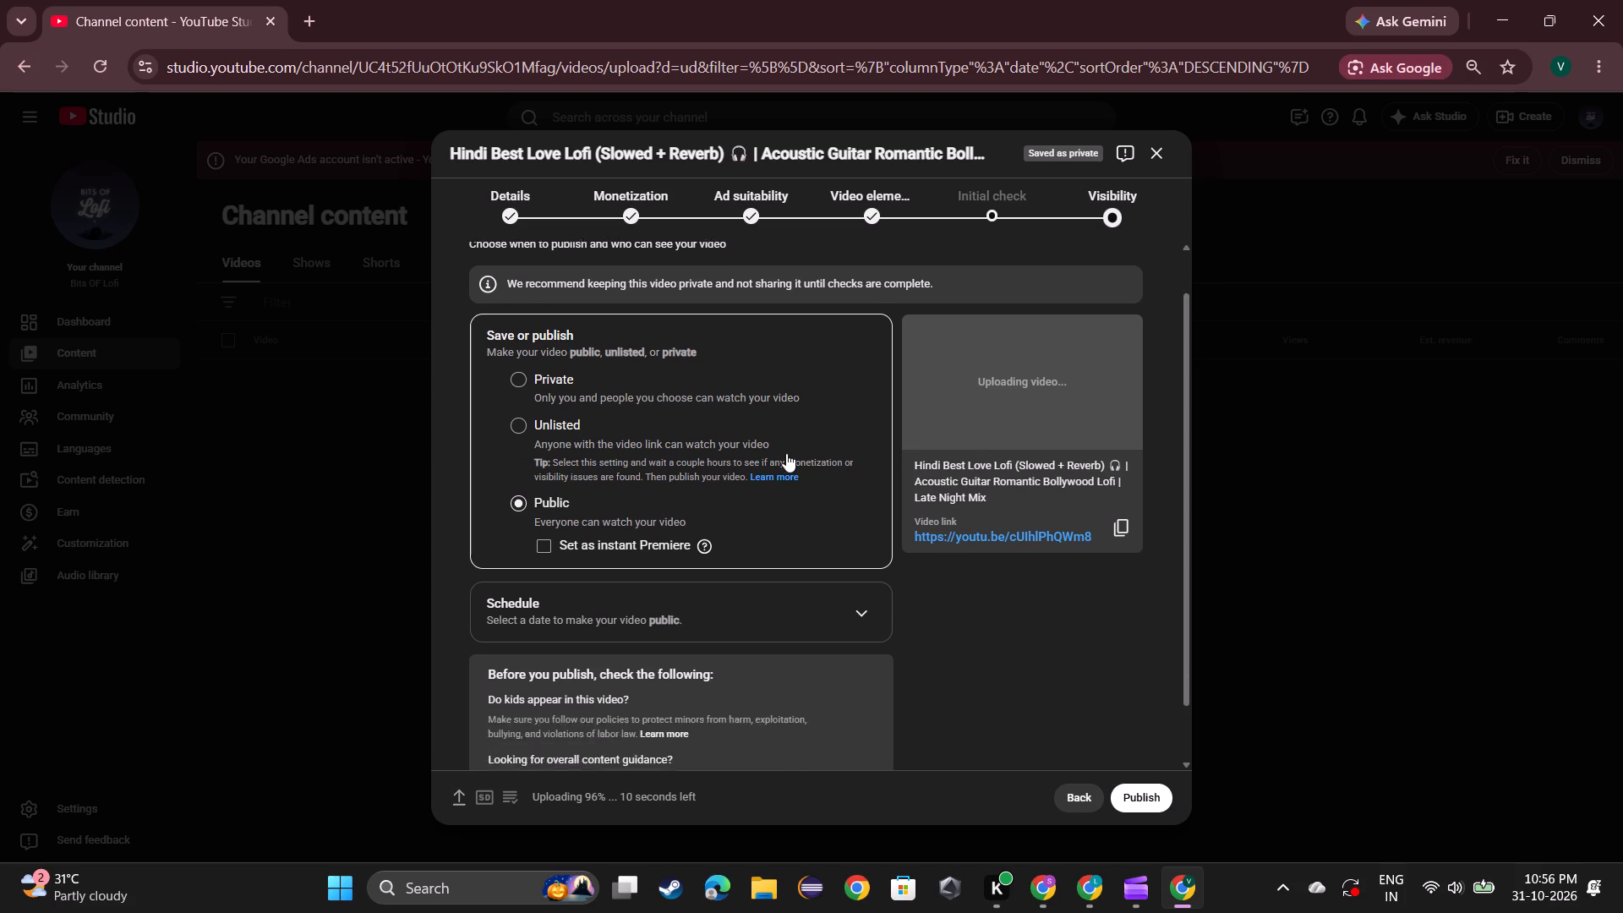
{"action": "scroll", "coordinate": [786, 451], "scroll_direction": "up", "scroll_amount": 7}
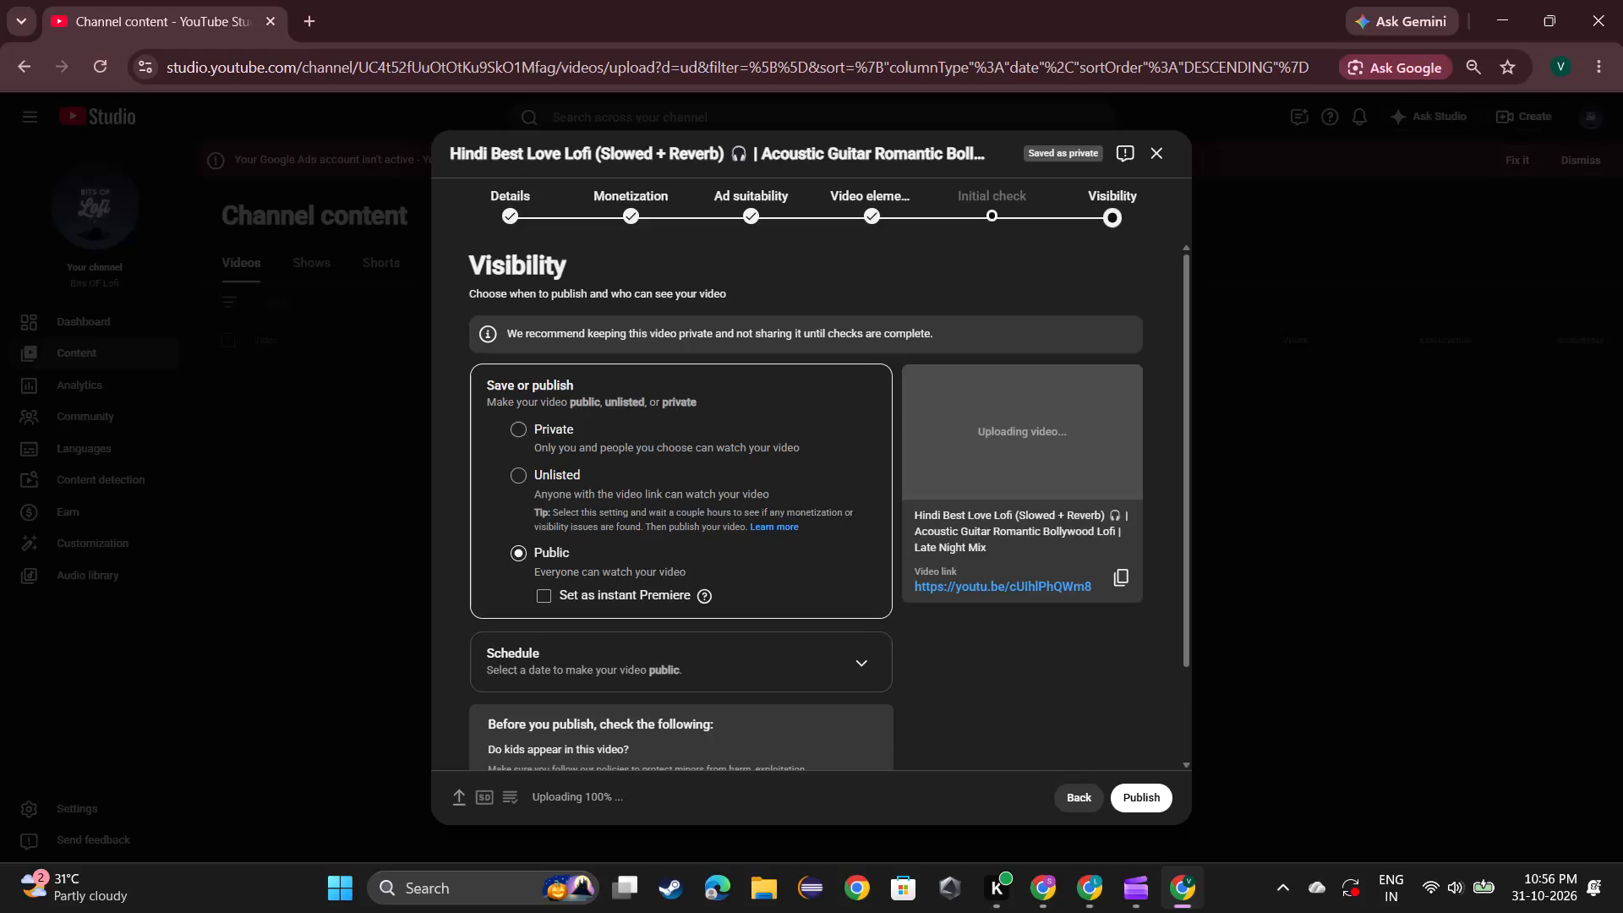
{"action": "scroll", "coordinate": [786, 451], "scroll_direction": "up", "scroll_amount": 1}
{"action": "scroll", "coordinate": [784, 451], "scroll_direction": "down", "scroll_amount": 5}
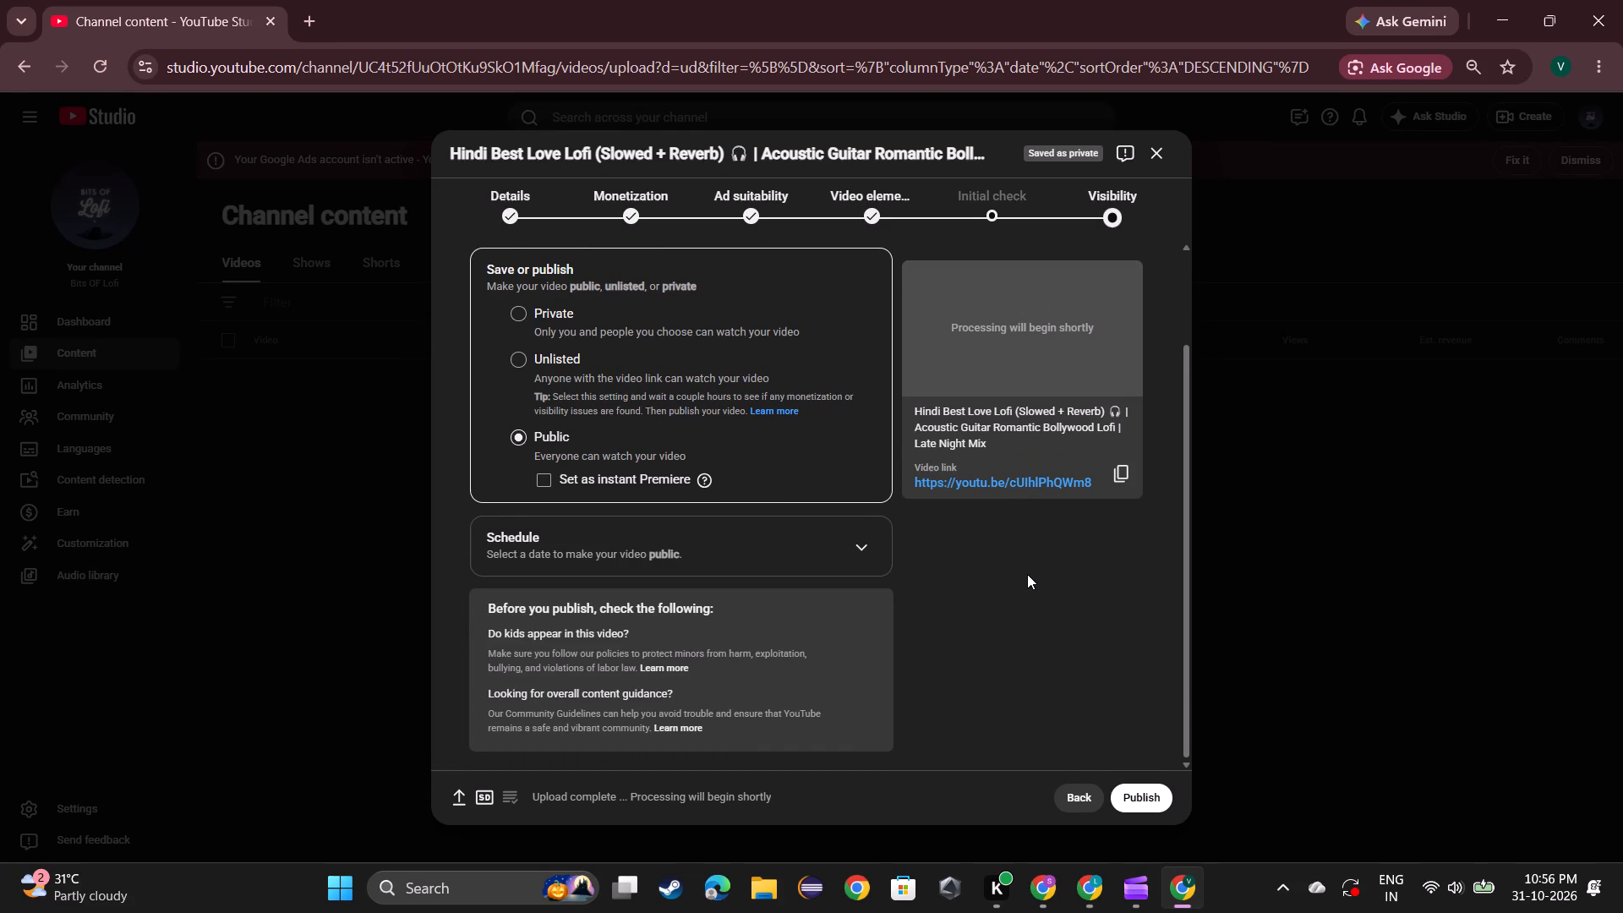
Publish the video and close the Video processing dialog.
{"action": "left_click", "coordinate": [1153, 793]}
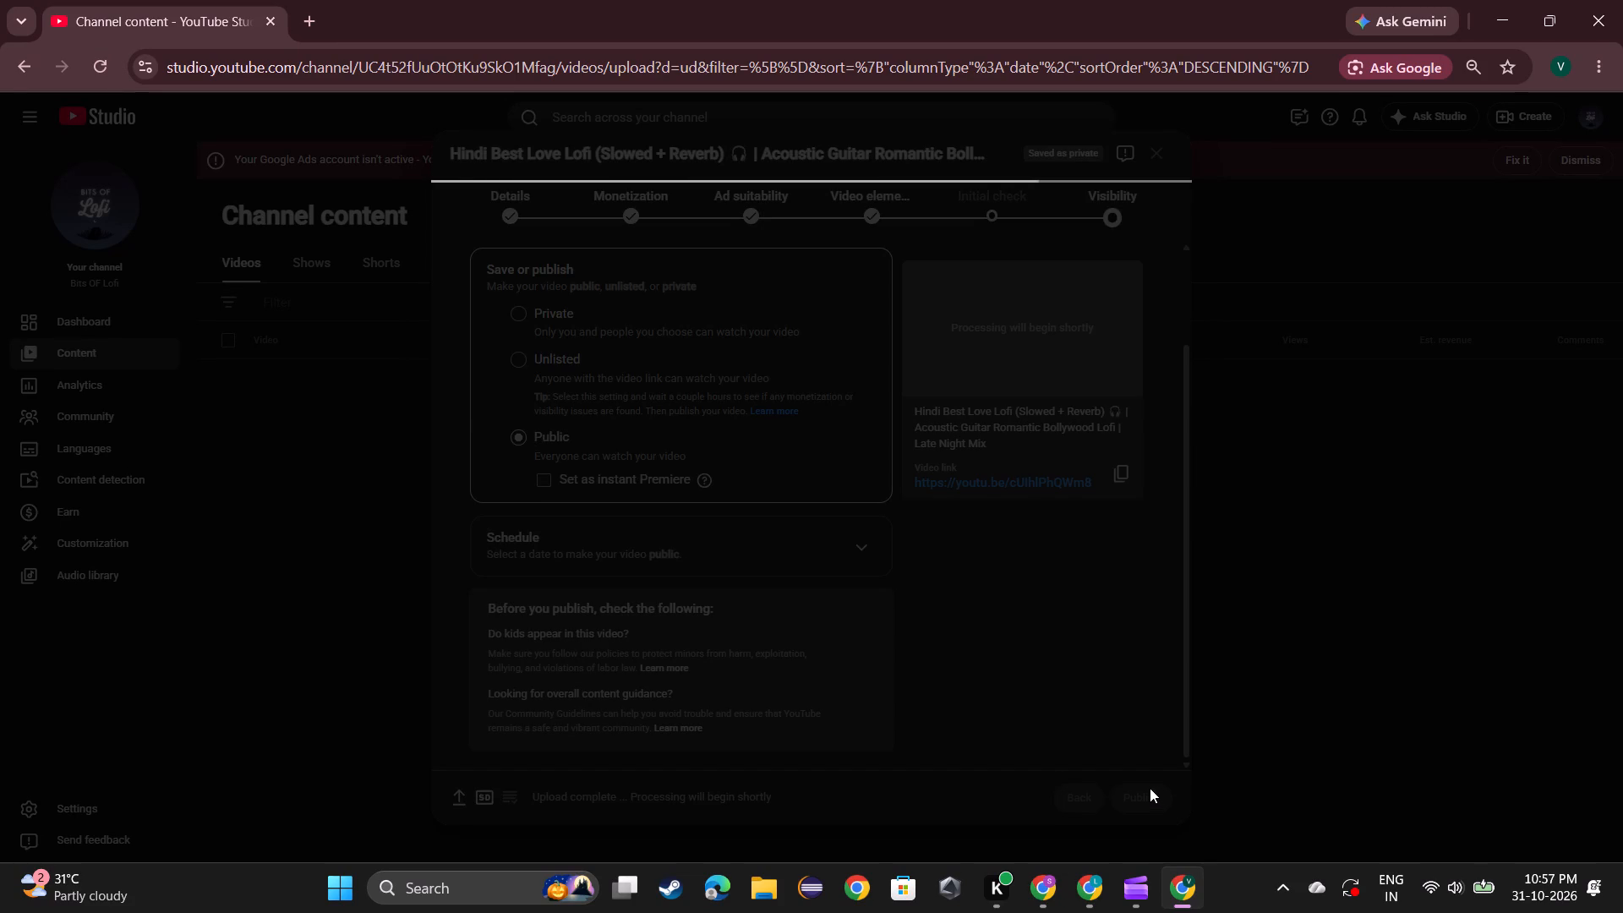
{"action": "left_click", "coordinate": [864, 544]}
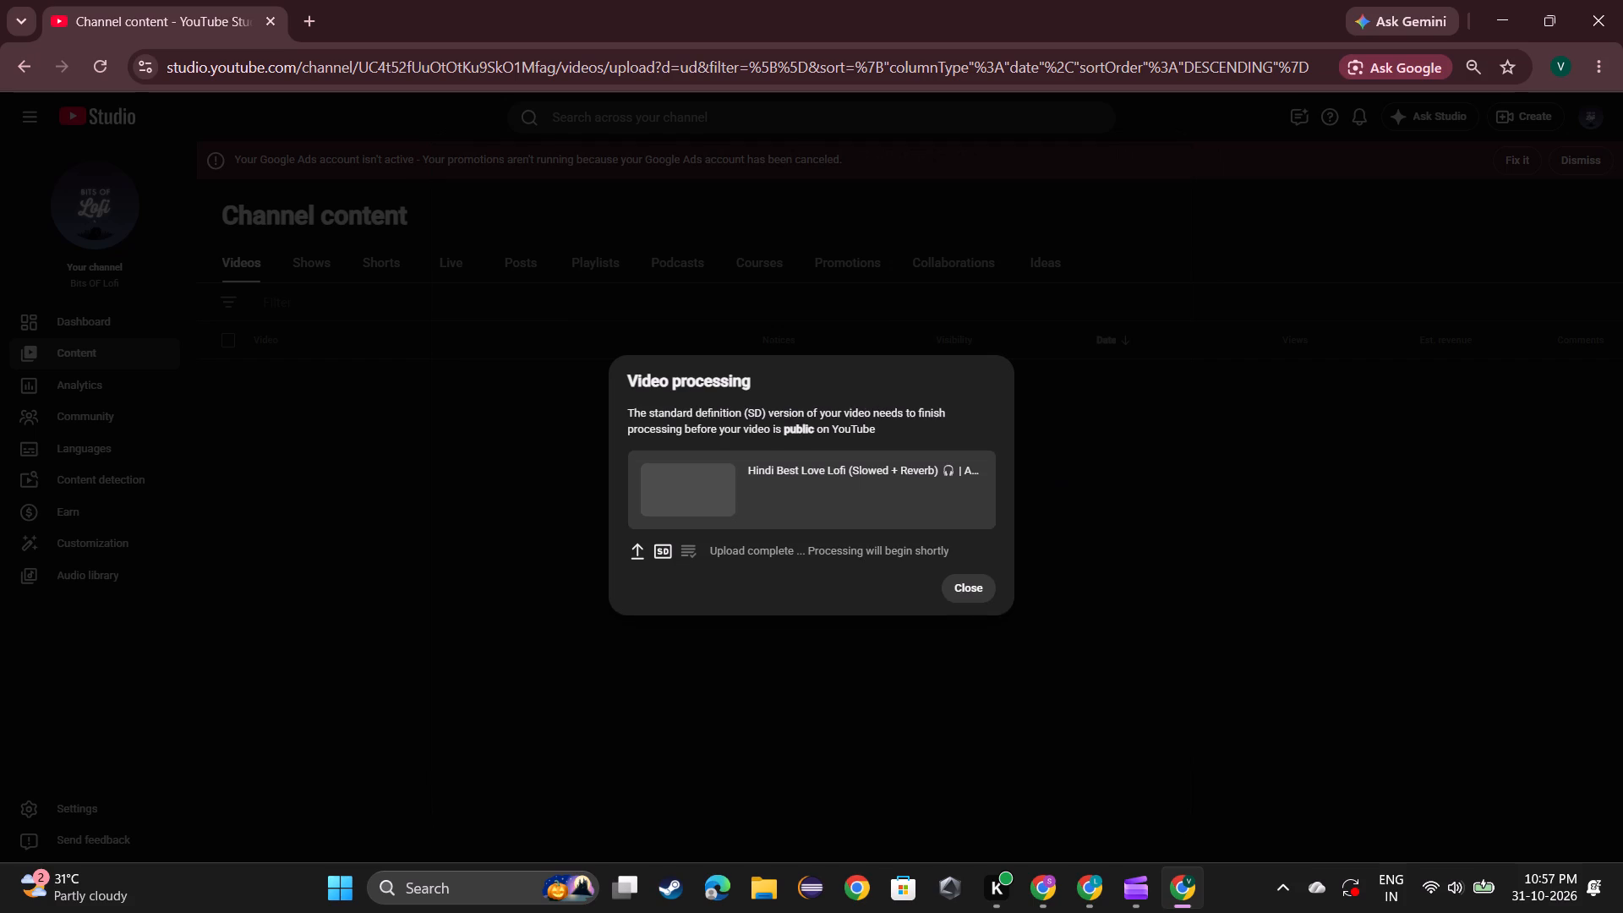
{"action": "left_click", "coordinate": [962, 569]}
{"action": "left_click", "coordinate": [966, 579]}
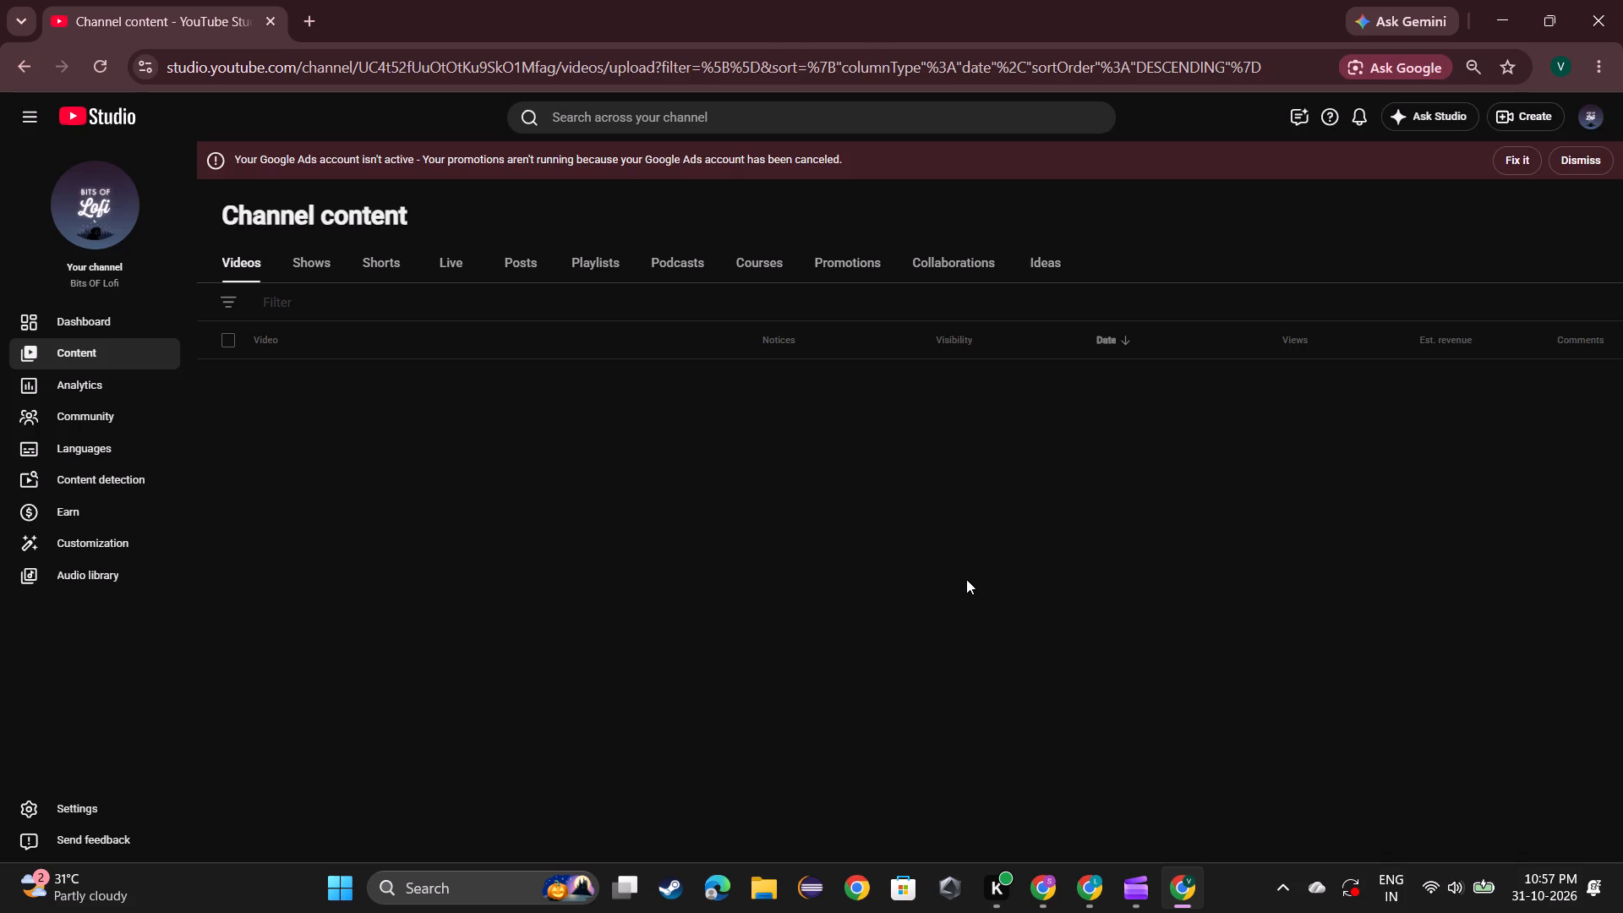
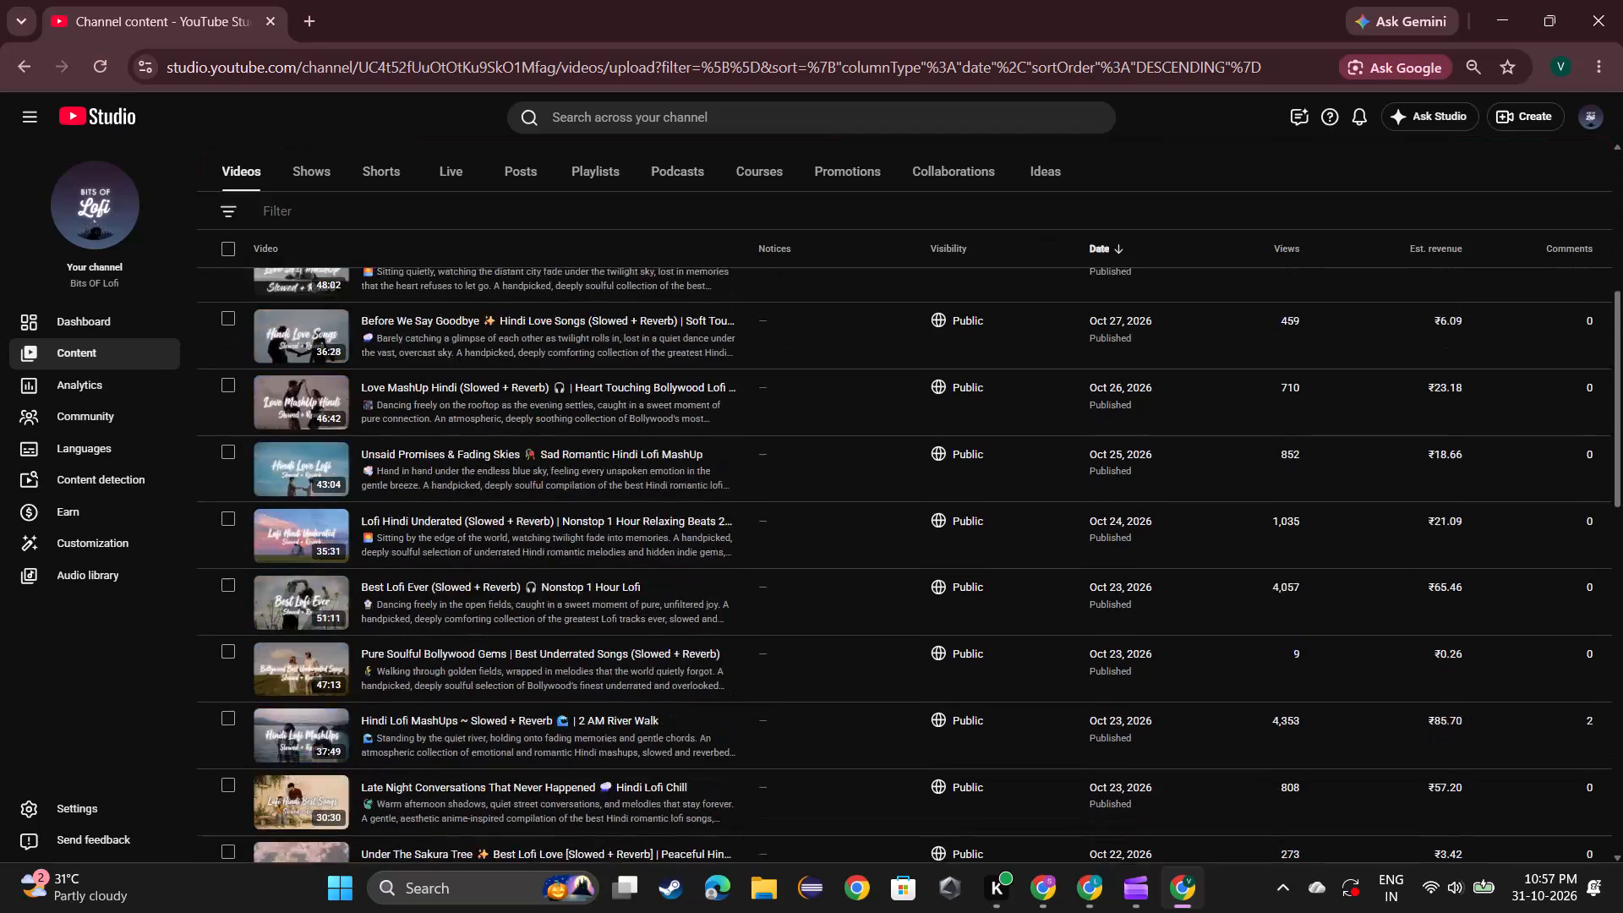
Examine the new upload's processing status and the views and revenue of the channel's published videos.
{"action": "scroll", "coordinate": [836, 208], "scroll_direction": "up", "scroll_amount": 5}
{"action": "left_click_drag", "start_coordinate": [340, 374], "coordinate": [341, 374]}
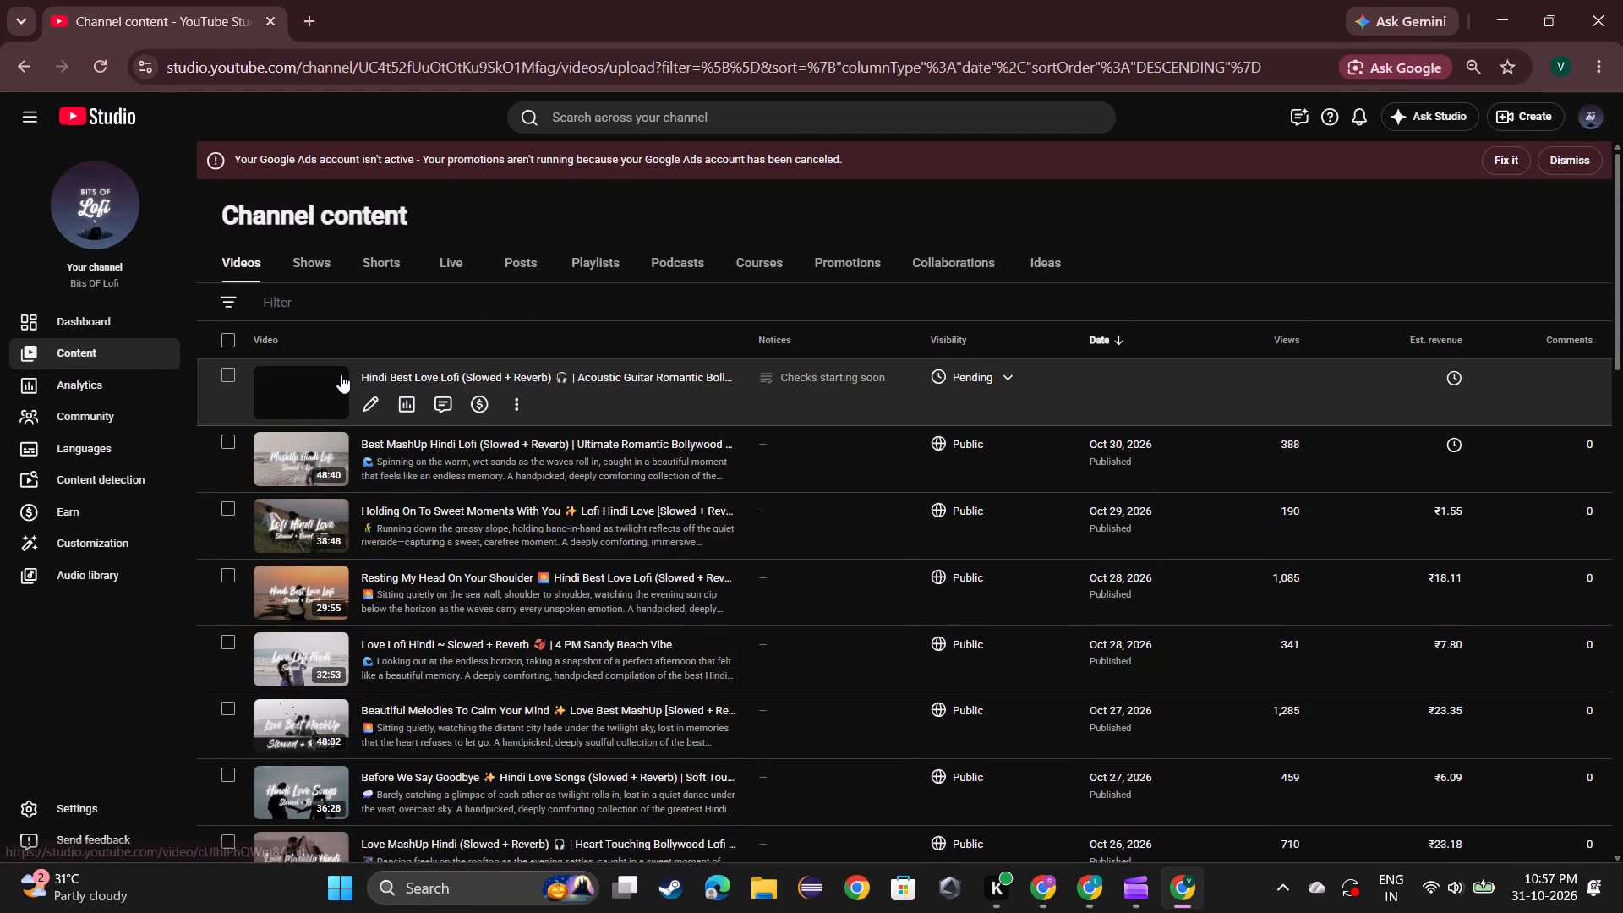
{"action": "left_click_drag", "start_coordinate": [341, 374], "coordinate": [358, 347]}
{"action": "left_click_drag", "start_coordinate": [358, 314], "coordinate": [412, 334]}
{"action": "left_click", "coordinate": [424, 316]}
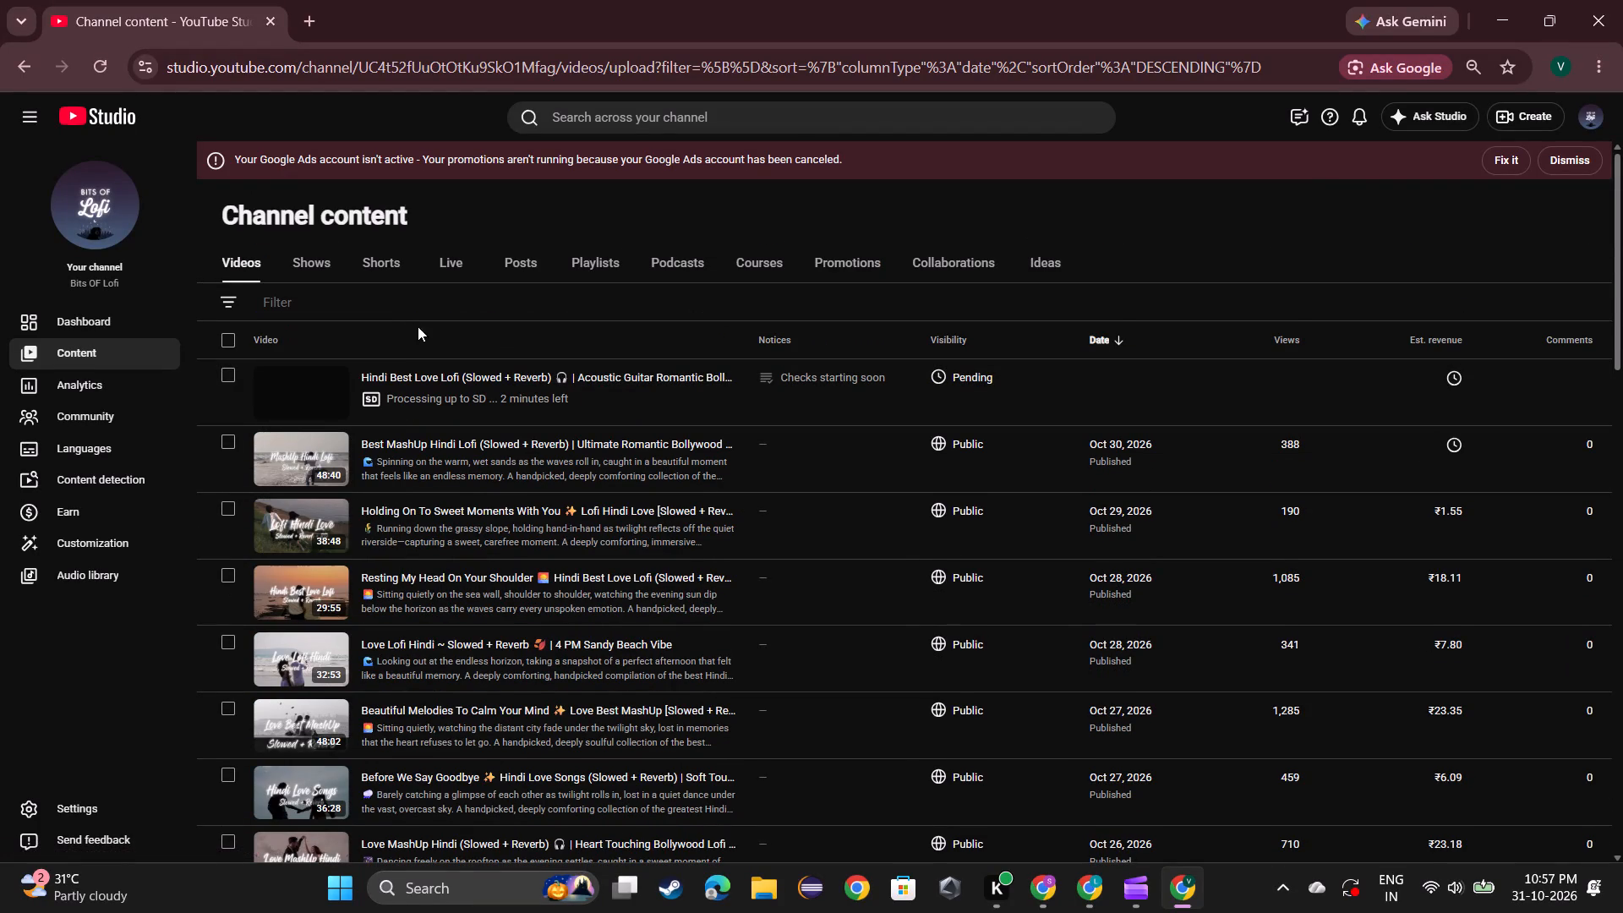
{"action": "left_click_drag", "start_coordinate": [413, 332], "coordinate": [943, 529]}
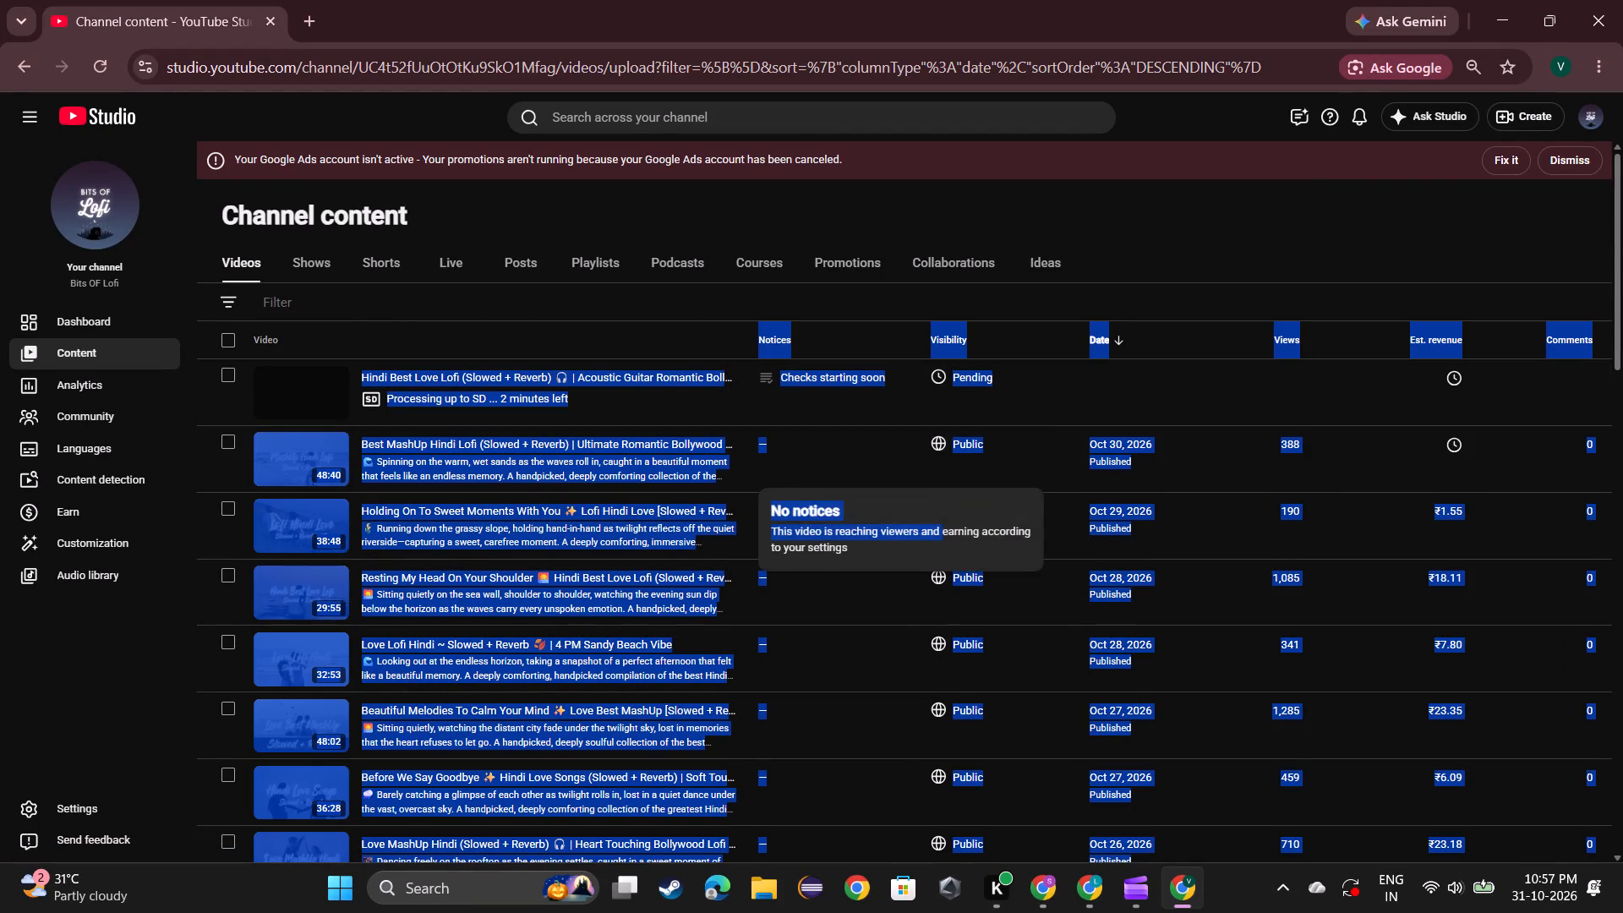
{"action": "left_click", "coordinate": [1201, 228]}
{"action": "scroll", "coordinate": [558, 441], "scroll_direction": "down", "scroll_amount": 5}
{"action": "scroll", "coordinate": [555, 446], "scroll_direction": "up", "scroll_amount": 6}
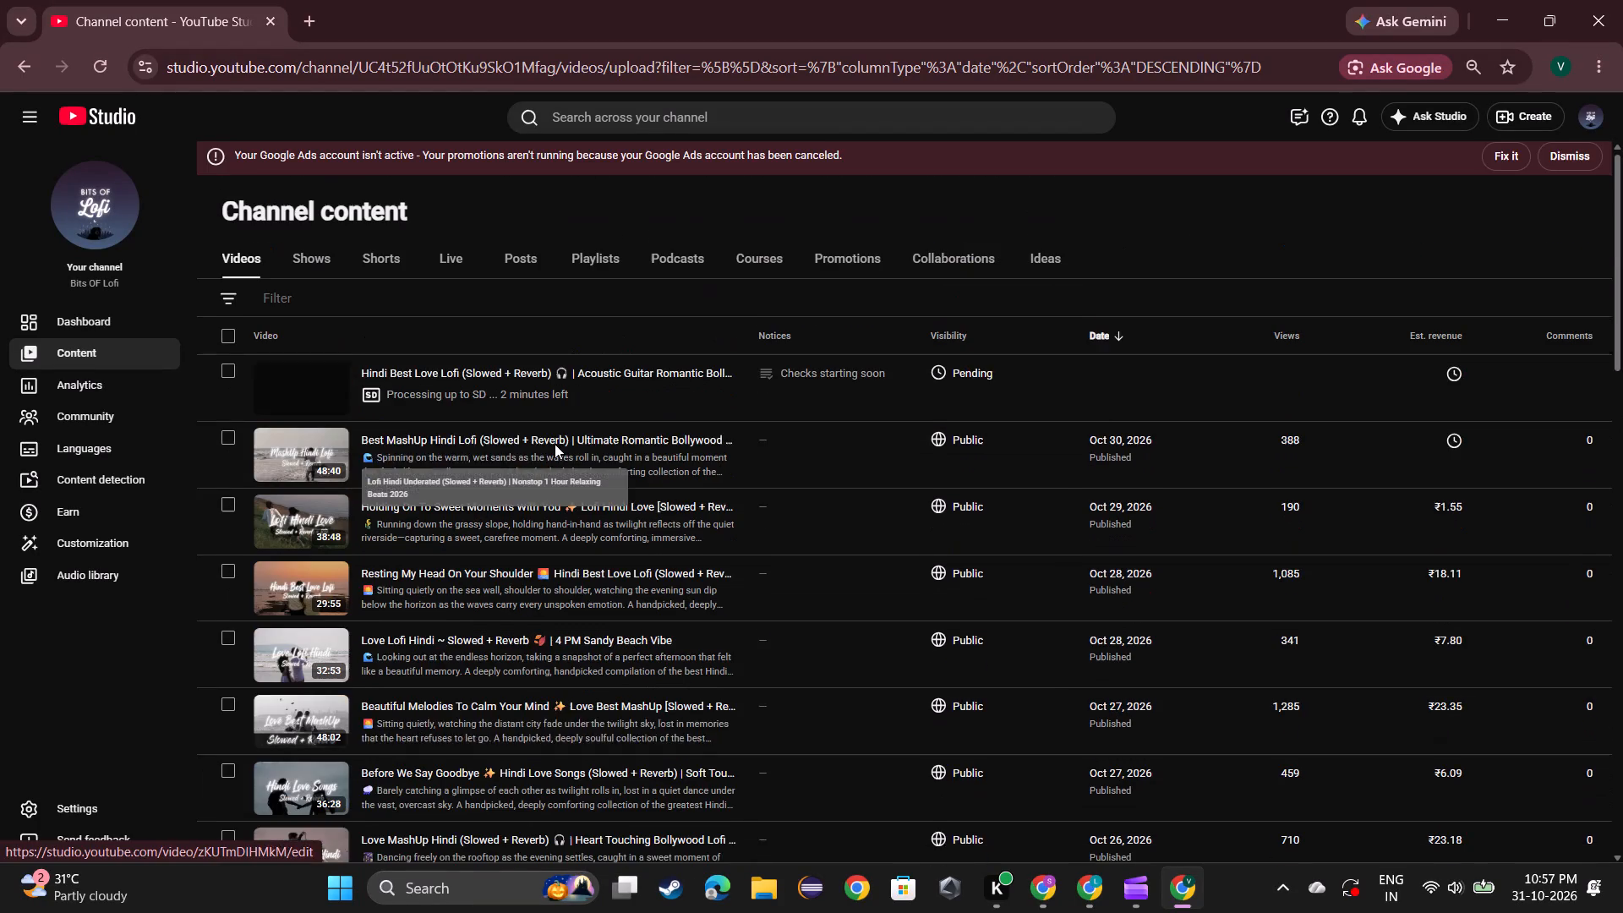
{"action": "scroll", "coordinate": [555, 444], "scroll_direction": "up", "scroll_amount": 1}
{"action": "left_click_drag", "start_coordinate": [1030, 225], "coordinate": [1402, 539]}
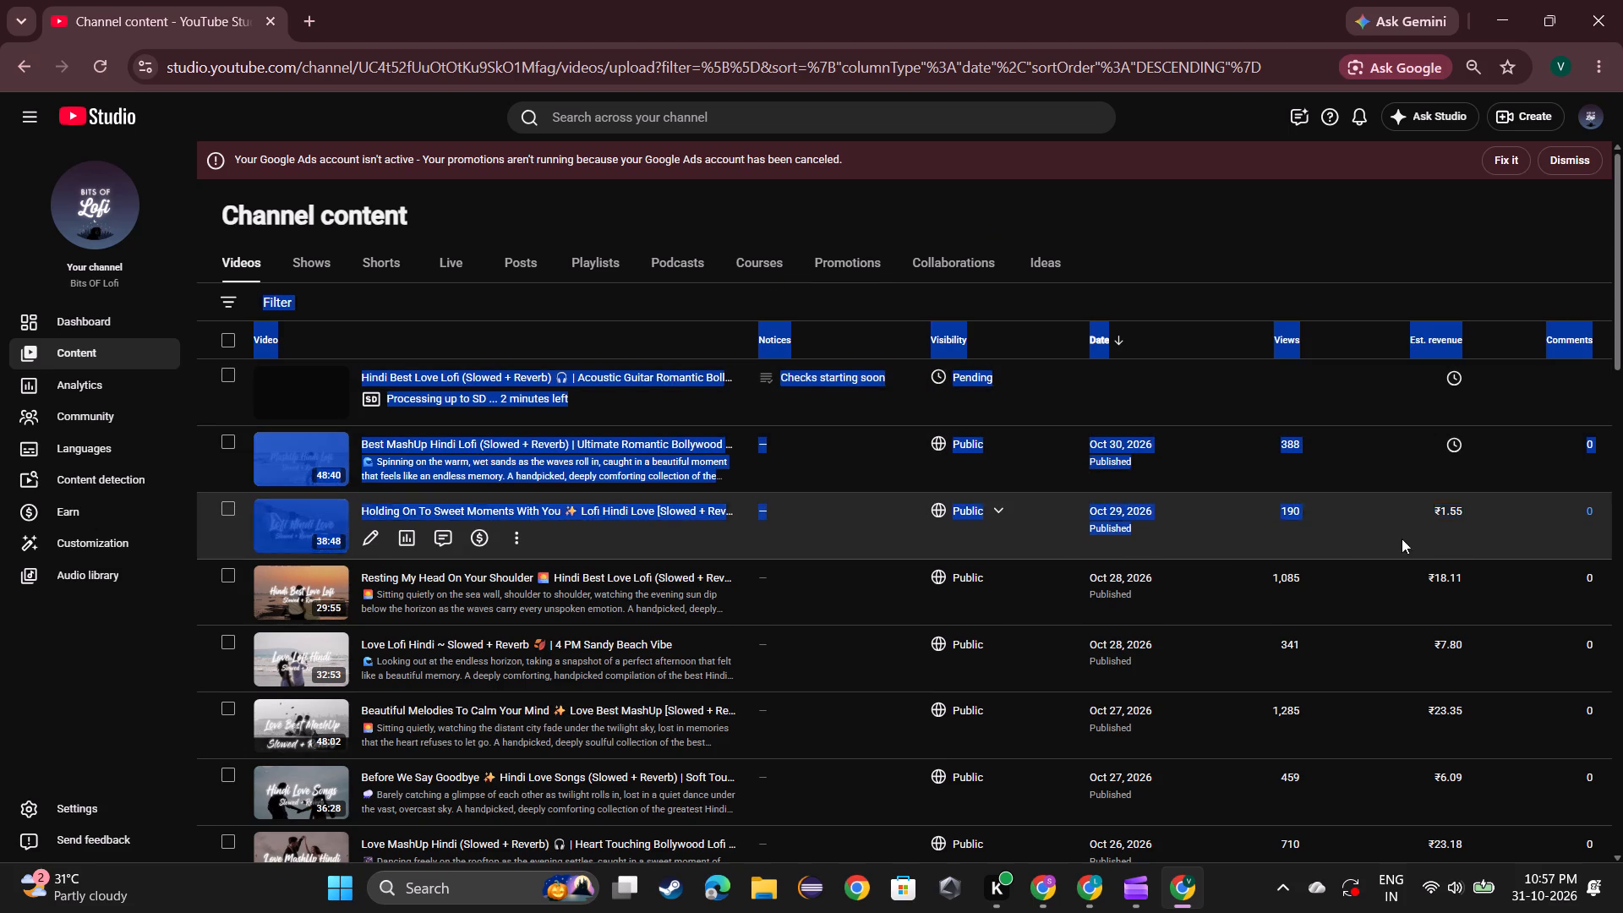
{"action": "left_click_drag", "start_coordinate": [1402, 539], "coordinate": [1467, 613]}
{"action": "scroll", "coordinate": [1358, 555], "scroll_direction": "down", "scroll_amount": 4}
{"action": "scroll", "coordinate": [1350, 549], "scroll_direction": "up", "scroll_amount": 6}
{"action": "scroll", "coordinate": [1348, 547], "scroll_direction": "down", "scroll_amount": 4}
{"action": "scroll", "coordinate": [1348, 547], "scroll_direction": "up", "scroll_amount": 3}
{"action": "scroll", "coordinate": [1348, 547], "scroll_direction": "down", "scroll_amount": 2}
{"action": "scroll", "coordinate": [1348, 547], "scroll_direction": "up", "scroll_amount": 1}
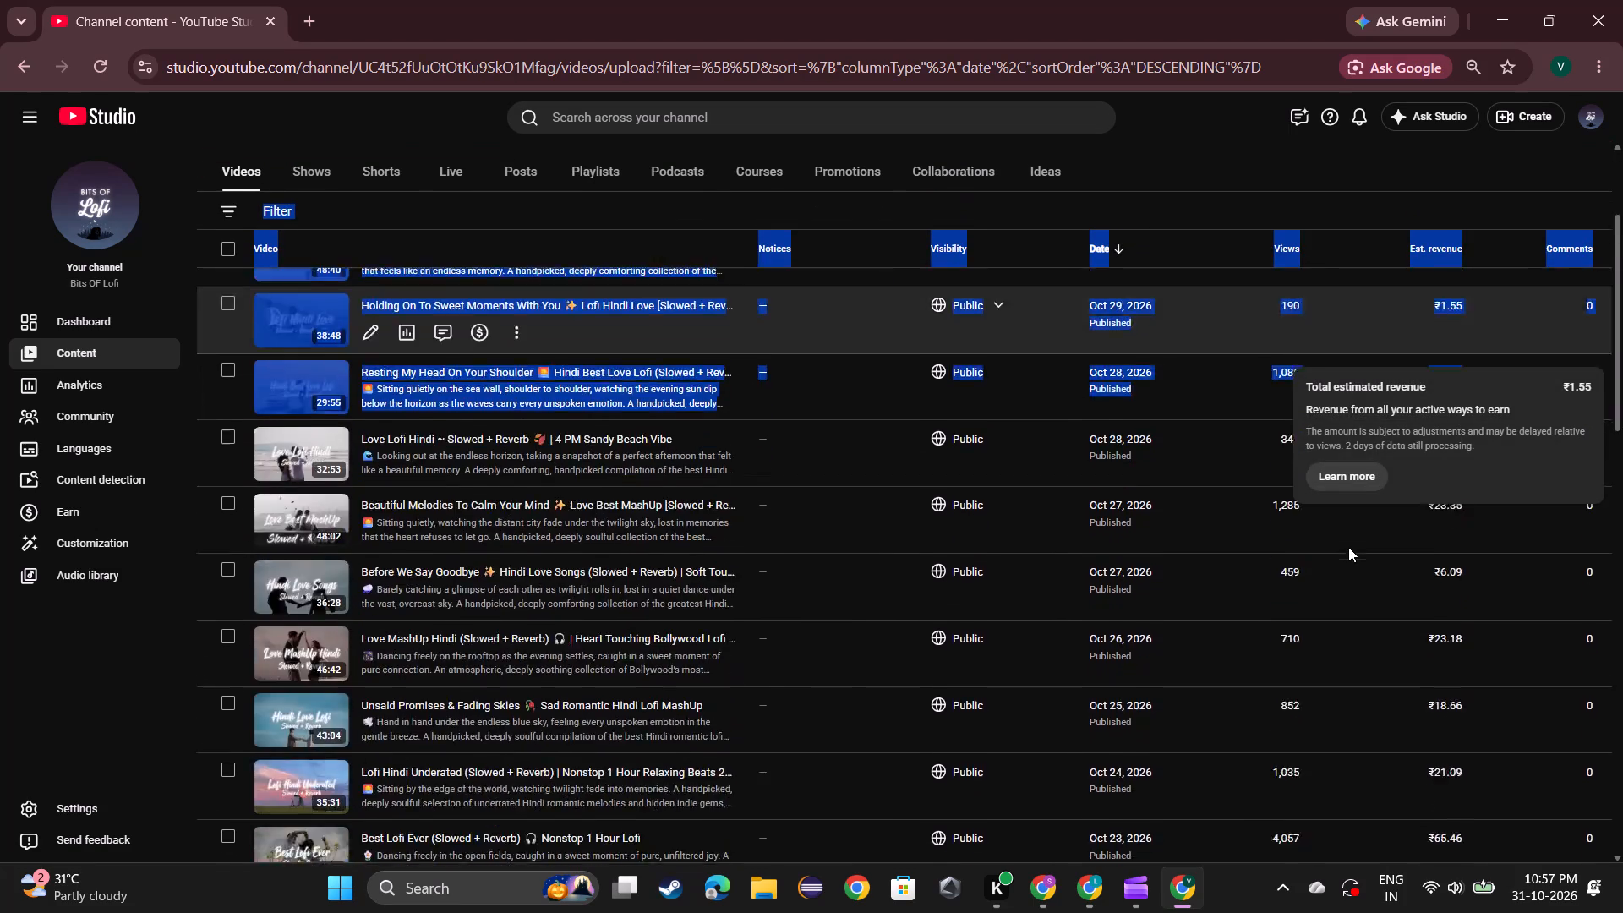
{"action": "scroll", "coordinate": [1348, 547], "scroll_direction": "down", "scroll_amount": 16}
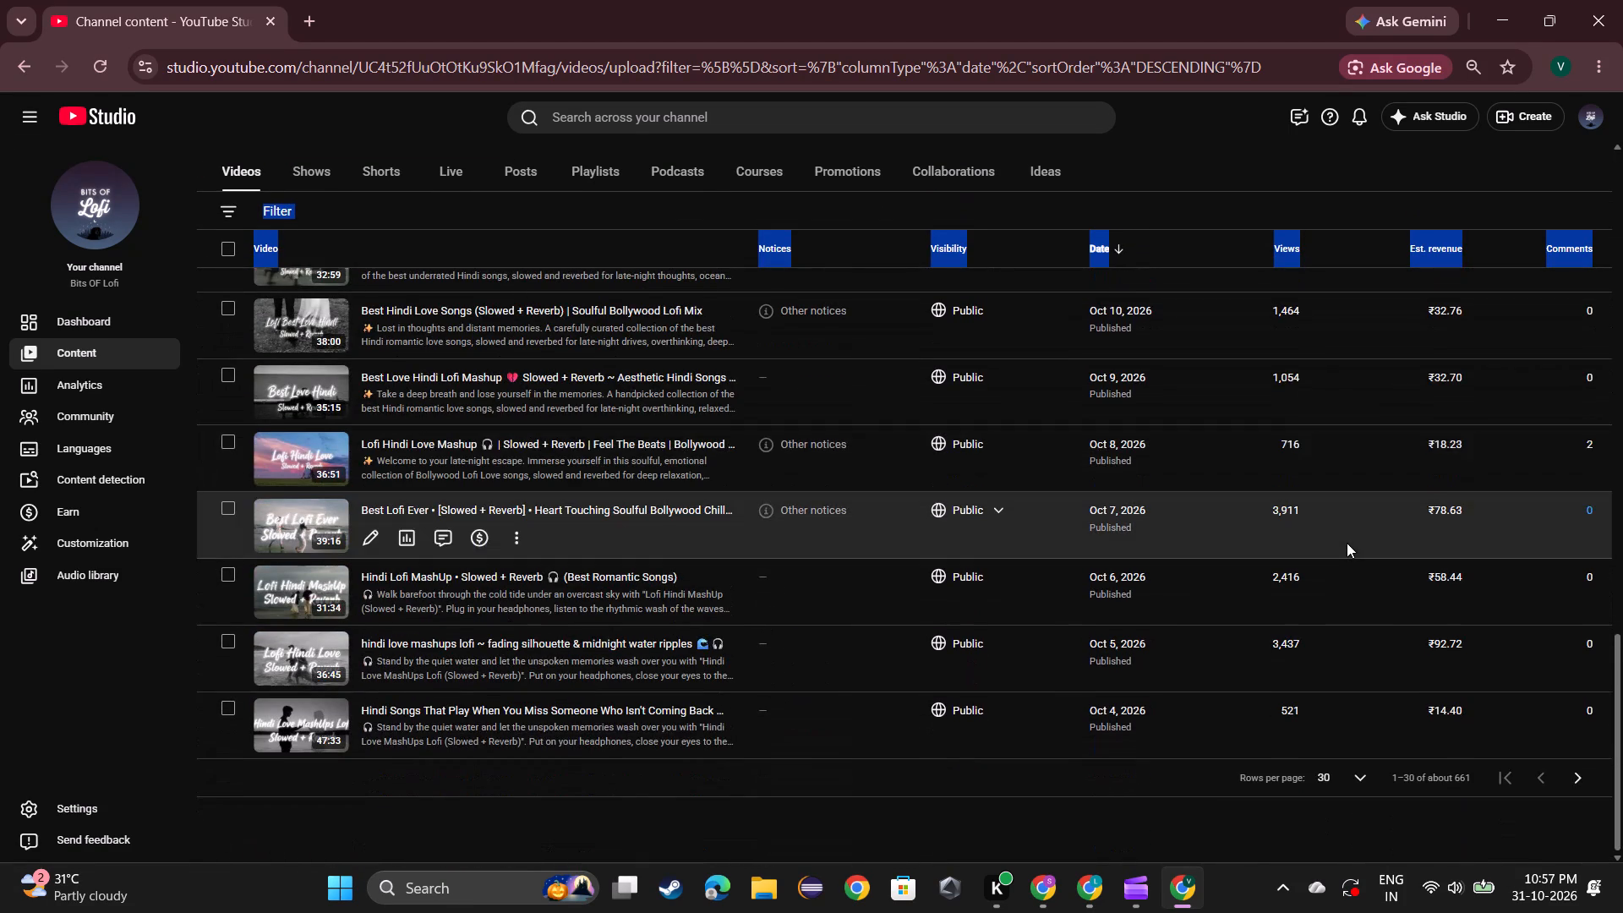
{"action": "scroll", "coordinate": [1347, 543], "scroll_direction": "up", "scroll_amount": 10}
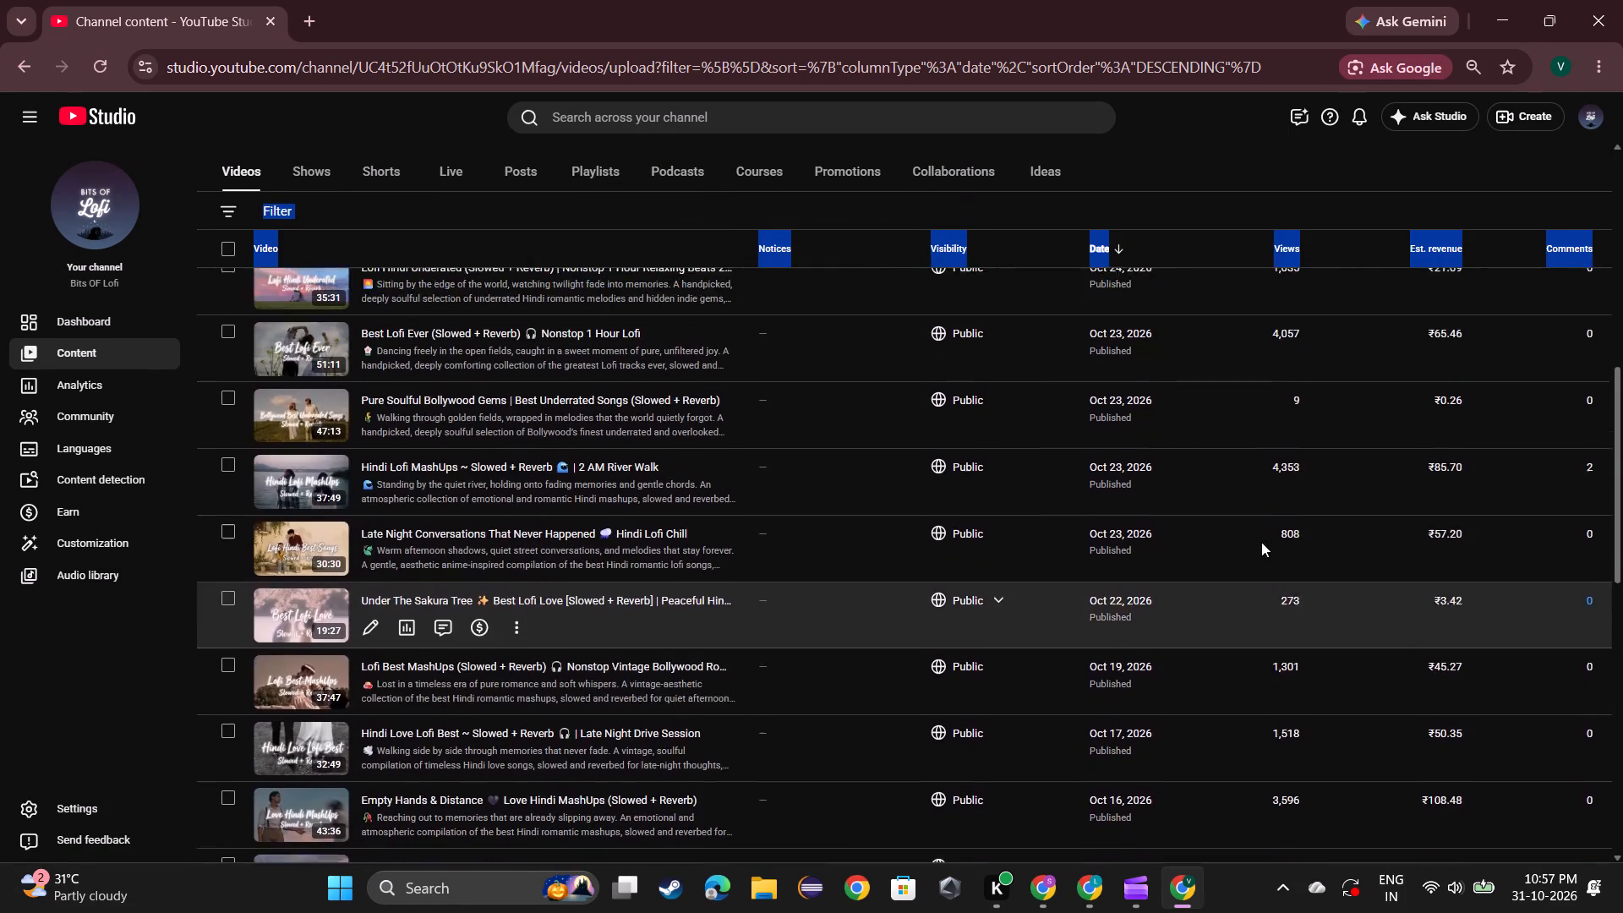
{"action": "scroll", "coordinate": [1261, 542], "scroll_direction": "up", "scroll_amount": 13}
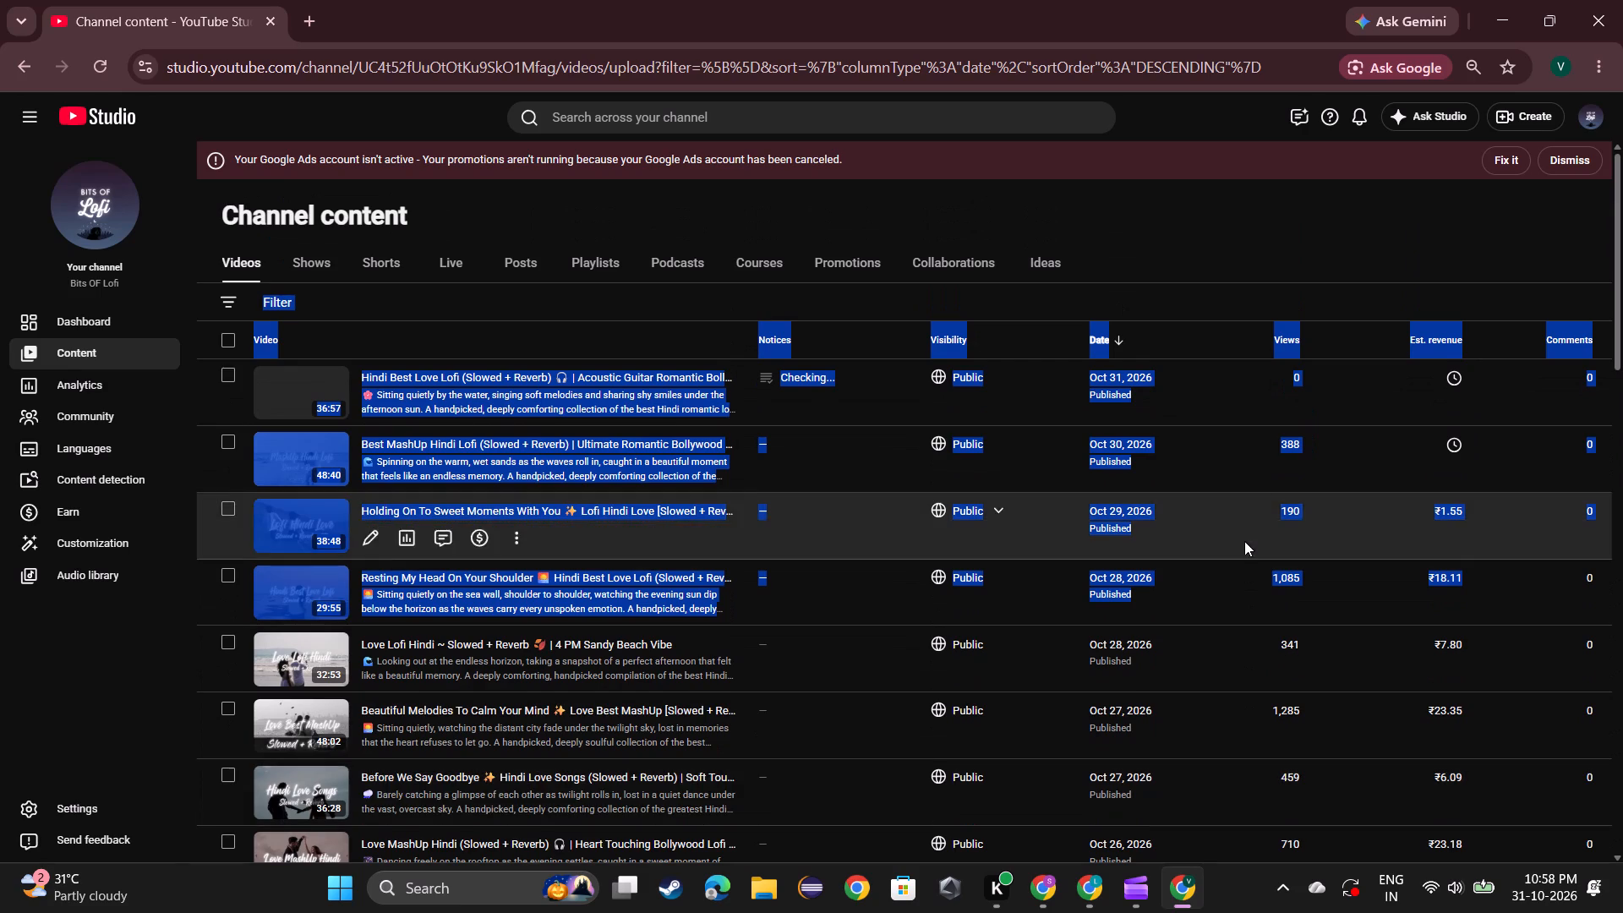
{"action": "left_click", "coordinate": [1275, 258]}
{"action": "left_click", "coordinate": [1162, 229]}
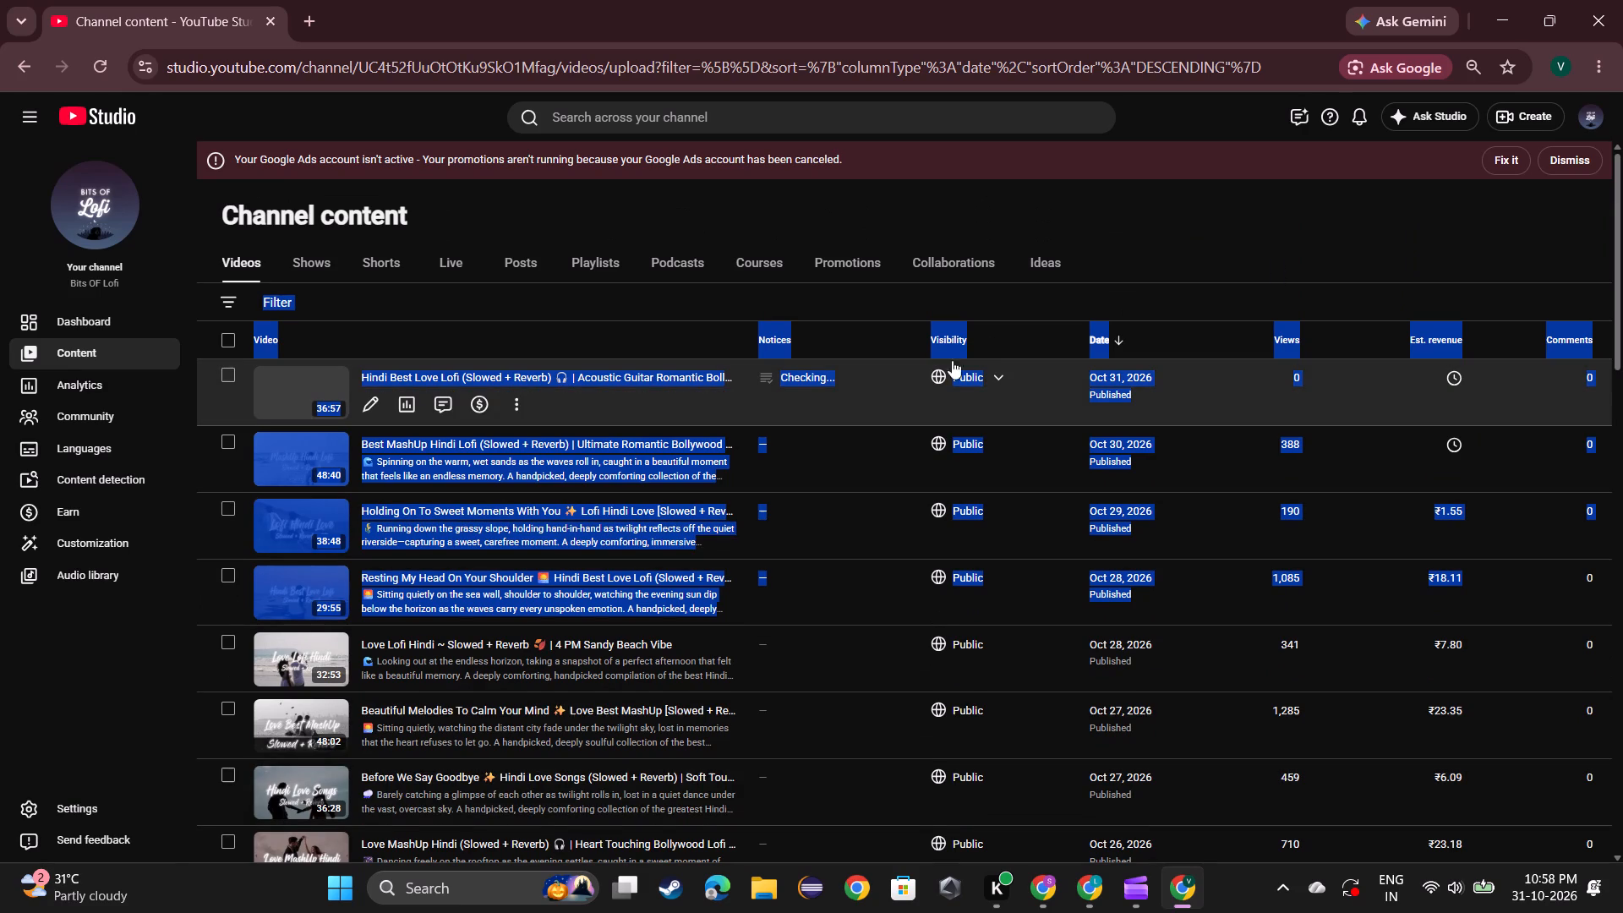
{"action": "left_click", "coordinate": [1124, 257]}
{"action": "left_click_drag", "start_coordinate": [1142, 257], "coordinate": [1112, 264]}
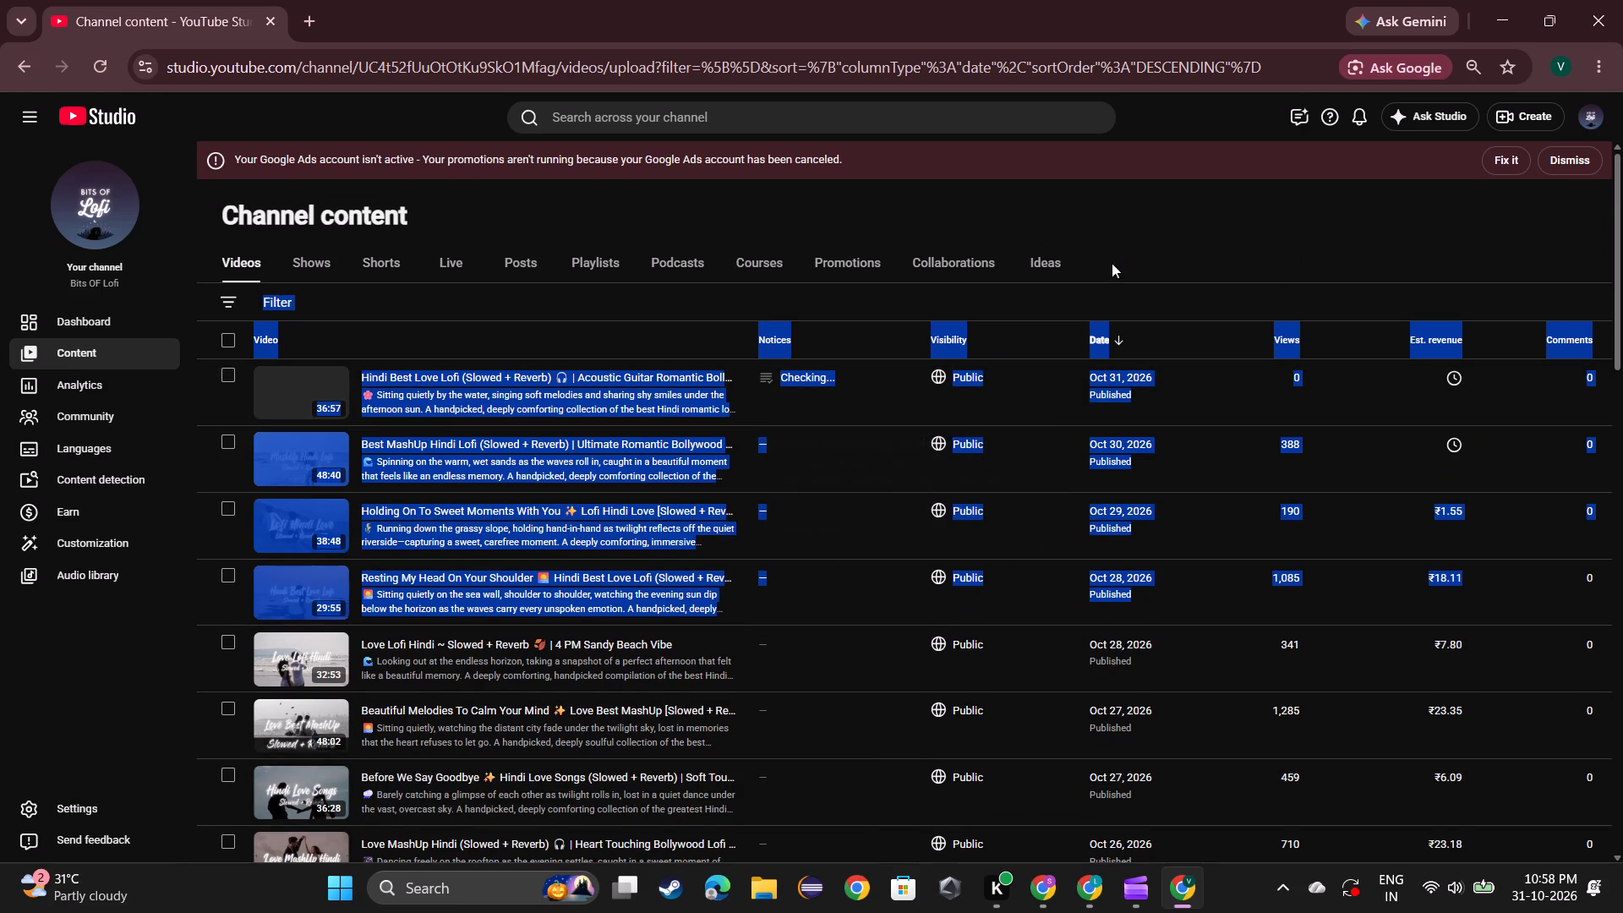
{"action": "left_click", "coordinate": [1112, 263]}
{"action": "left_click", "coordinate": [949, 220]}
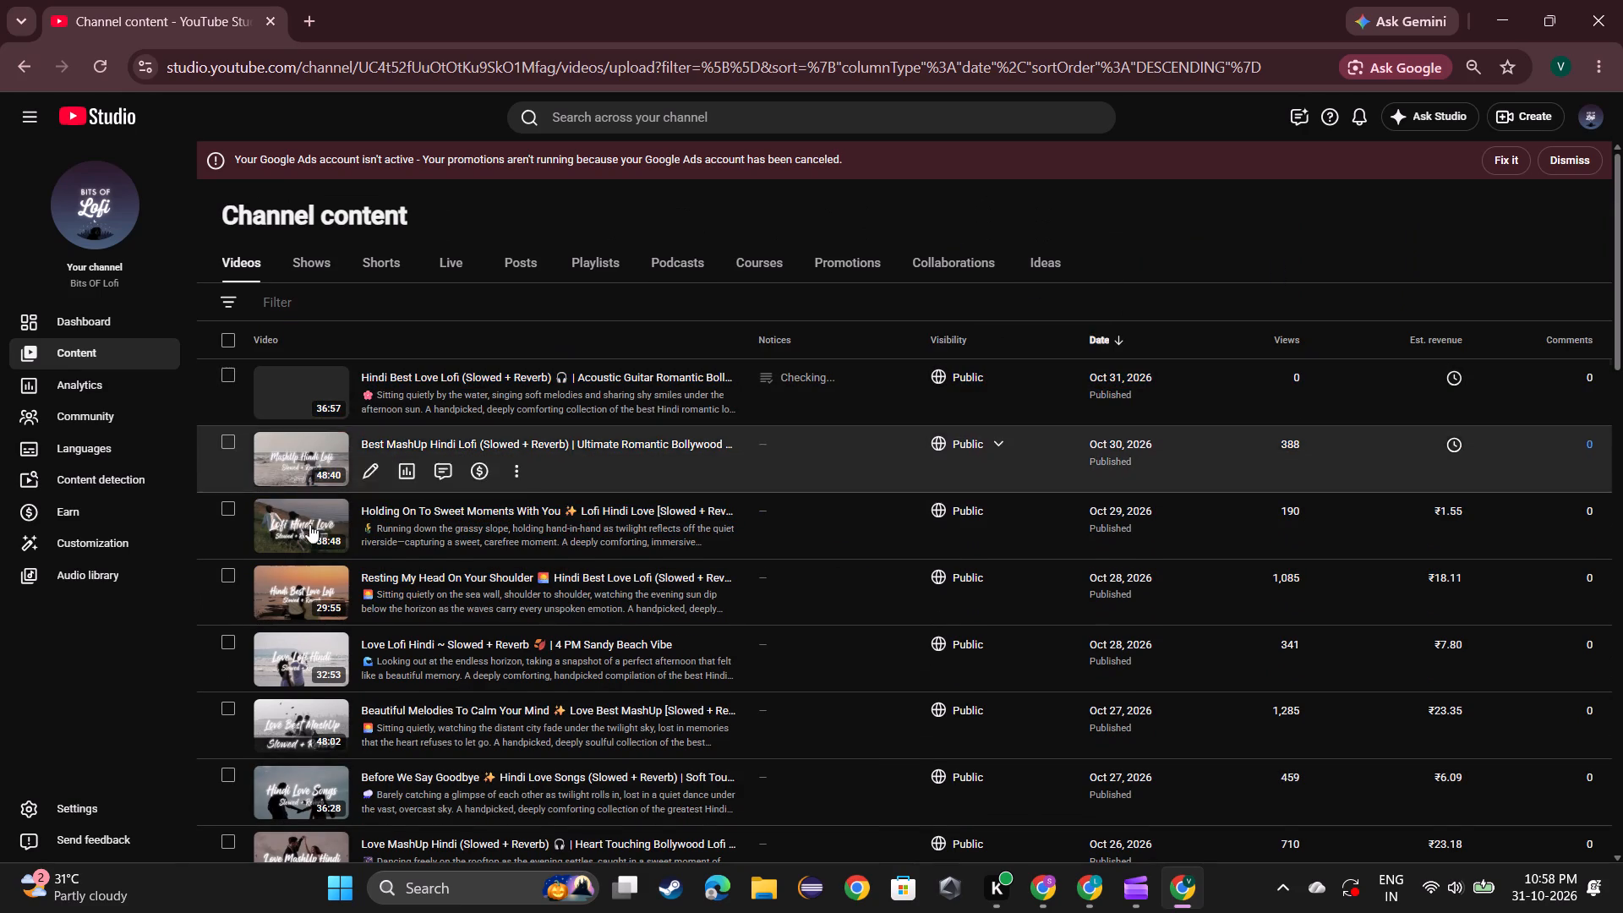
Look through the published videos in the channel's content list and check the notices status of the new "Hindi Best Love Lofi" video.
{"action": "scroll", "coordinate": [345, 681], "scroll_direction": "down", "scroll_amount": 1}
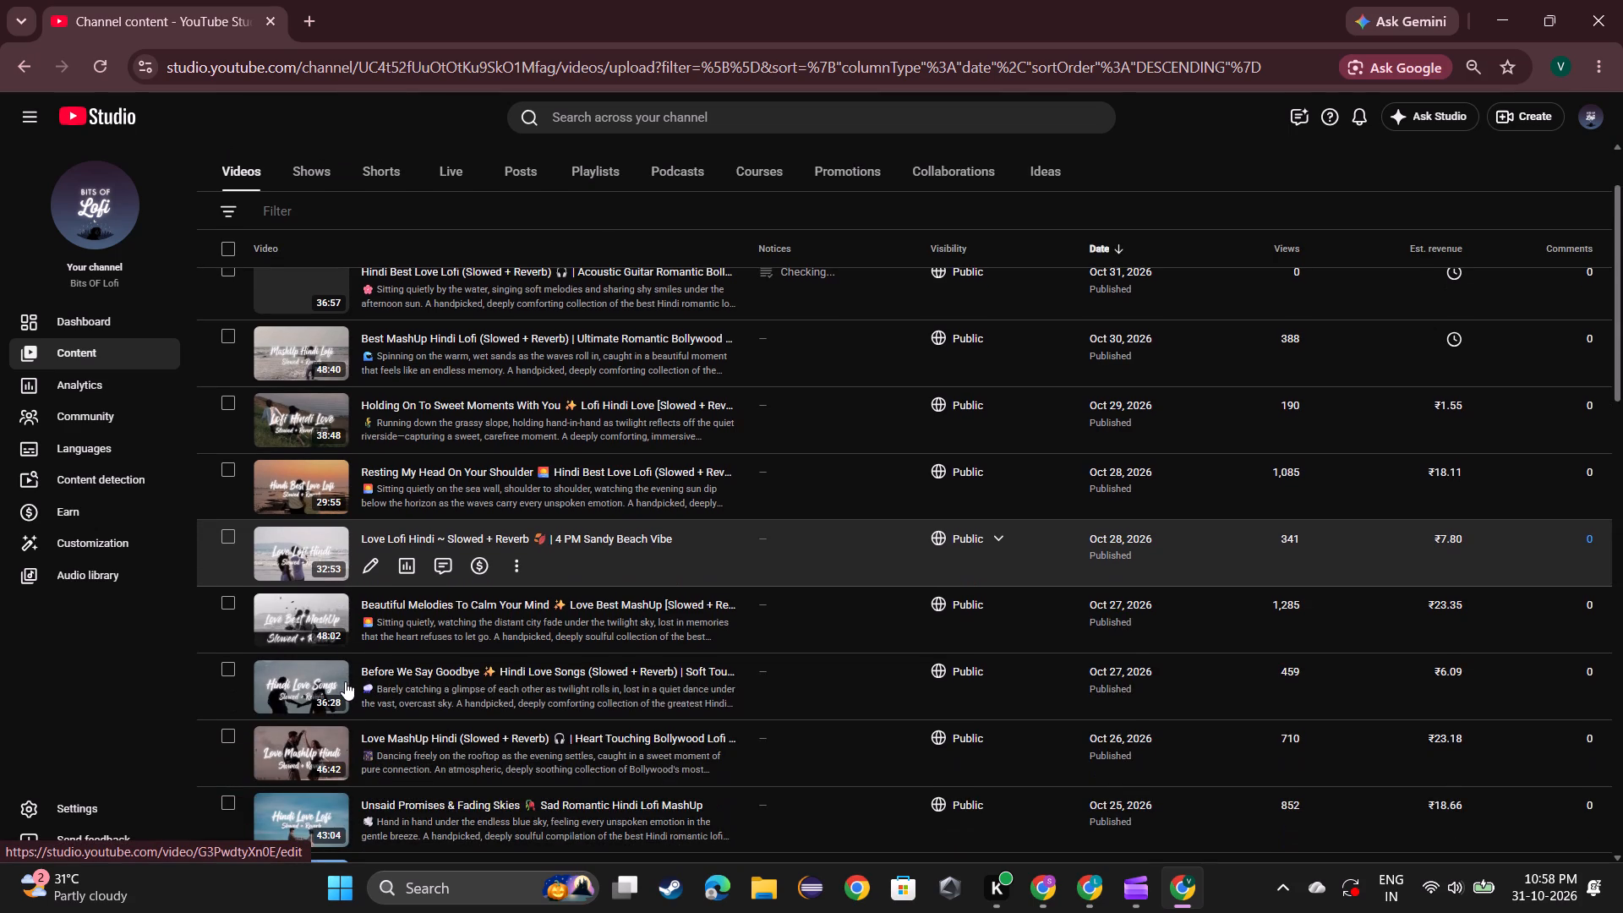
{"action": "scroll", "coordinate": [345, 681], "scroll_direction": "down", "scroll_amount": 2}
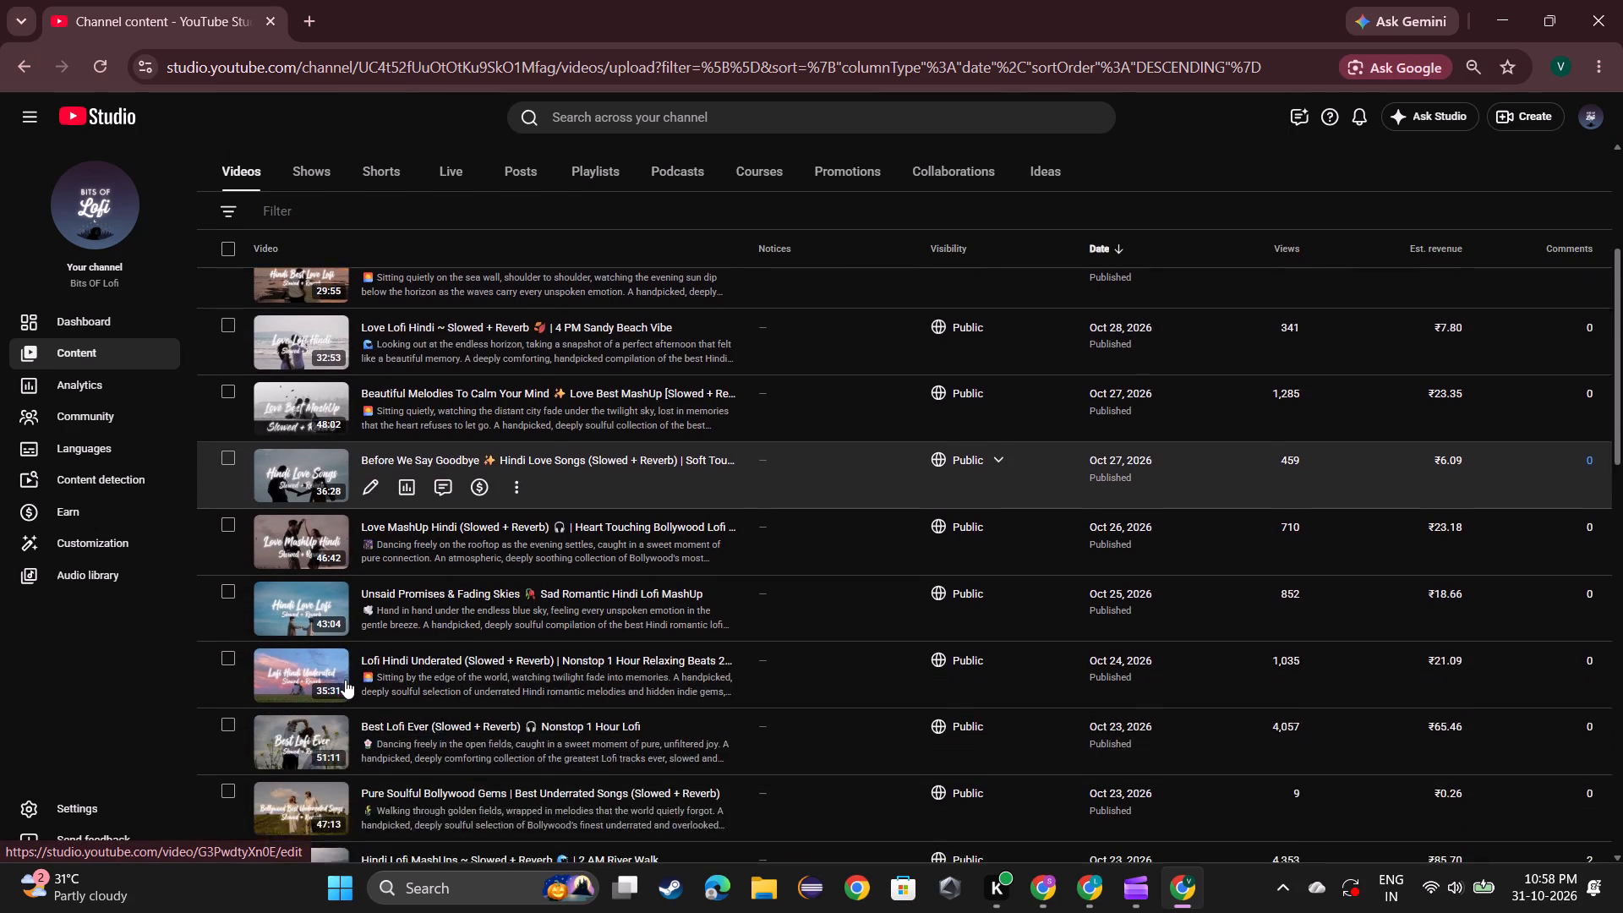
{"action": "scroll", "coordinate": [345, 680], "scroll_direction": "down", "scroll_amount": 3}
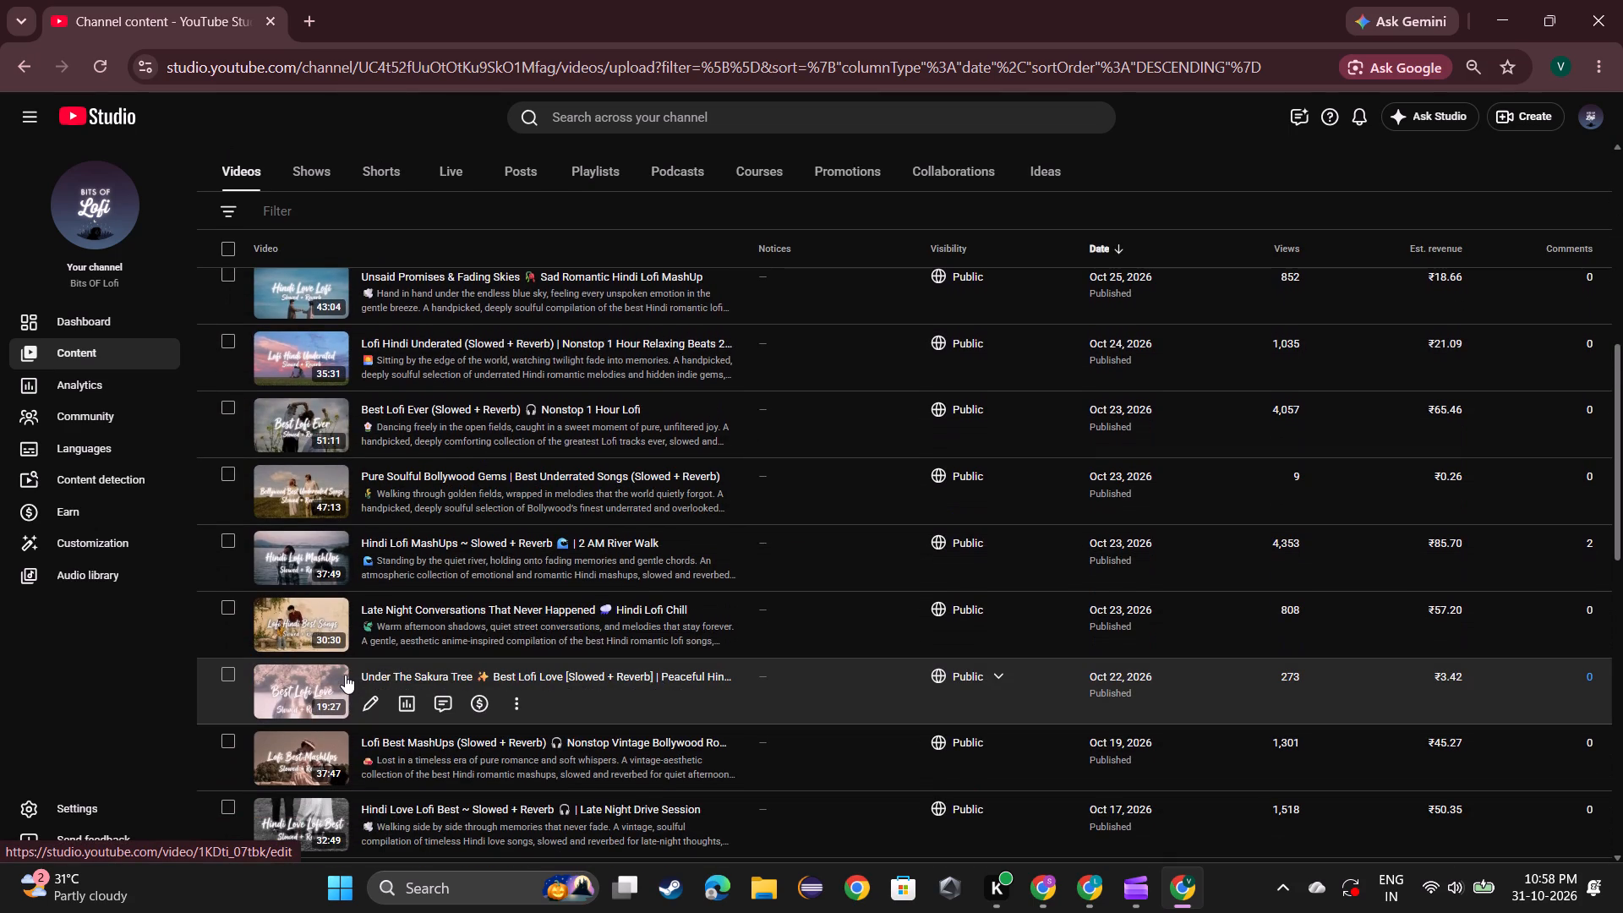
{"action": "scroll", "coordinate": [345, 675], "scroll_direction": "down", "scroll_amount": 1}
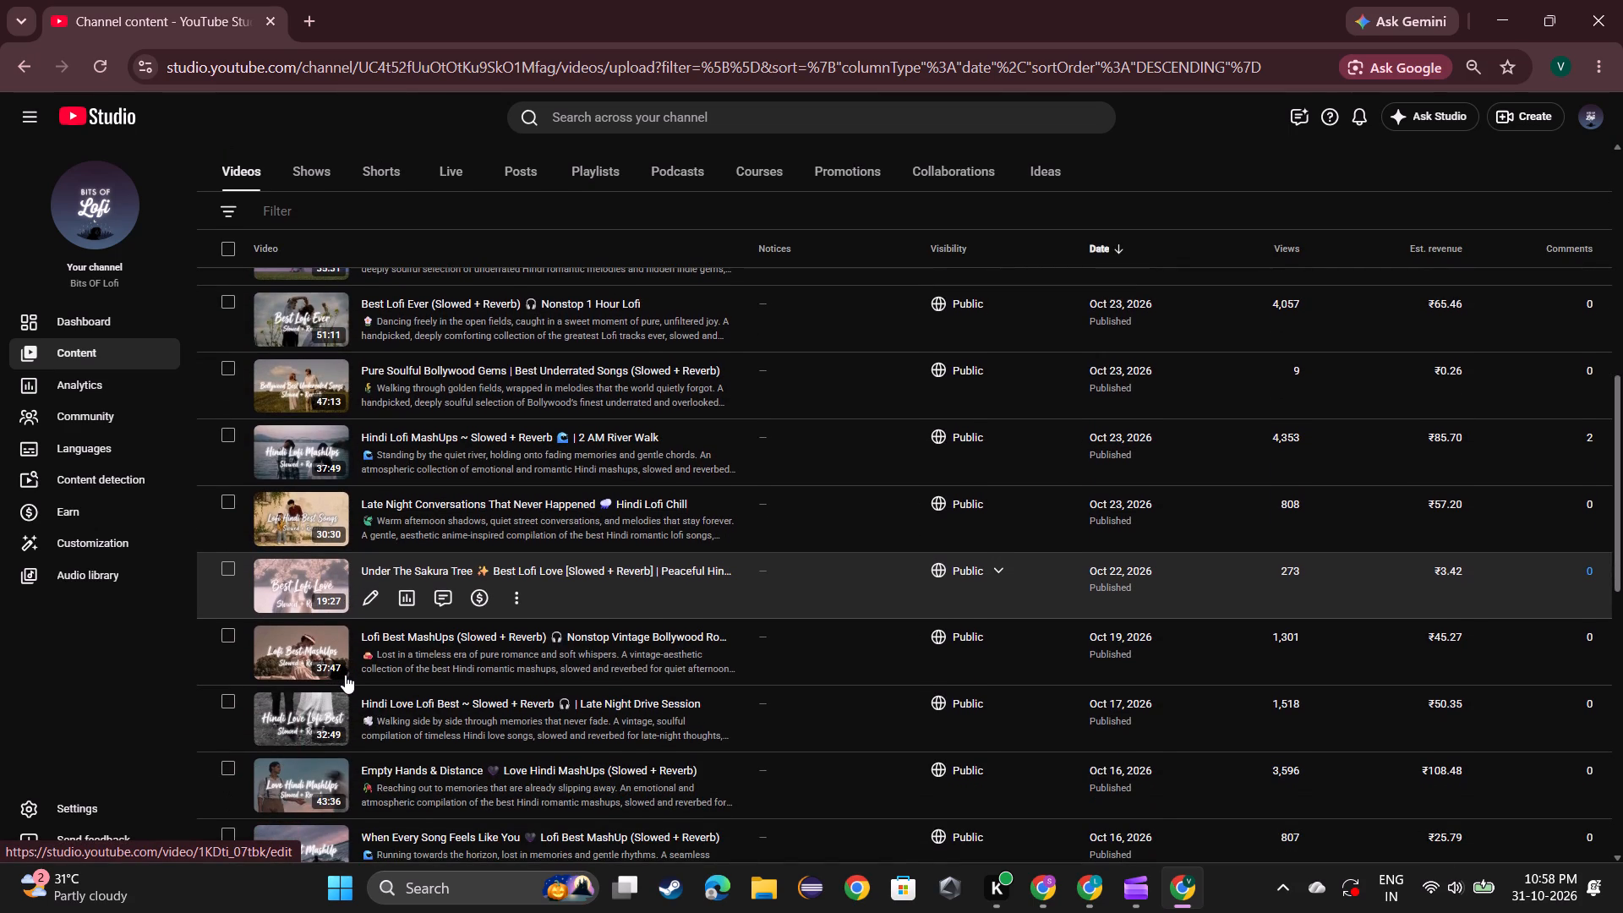
{"action": "scroll", "coordinate": [345, 671], "scroll_direction": "down", "scroll_amount": 1}
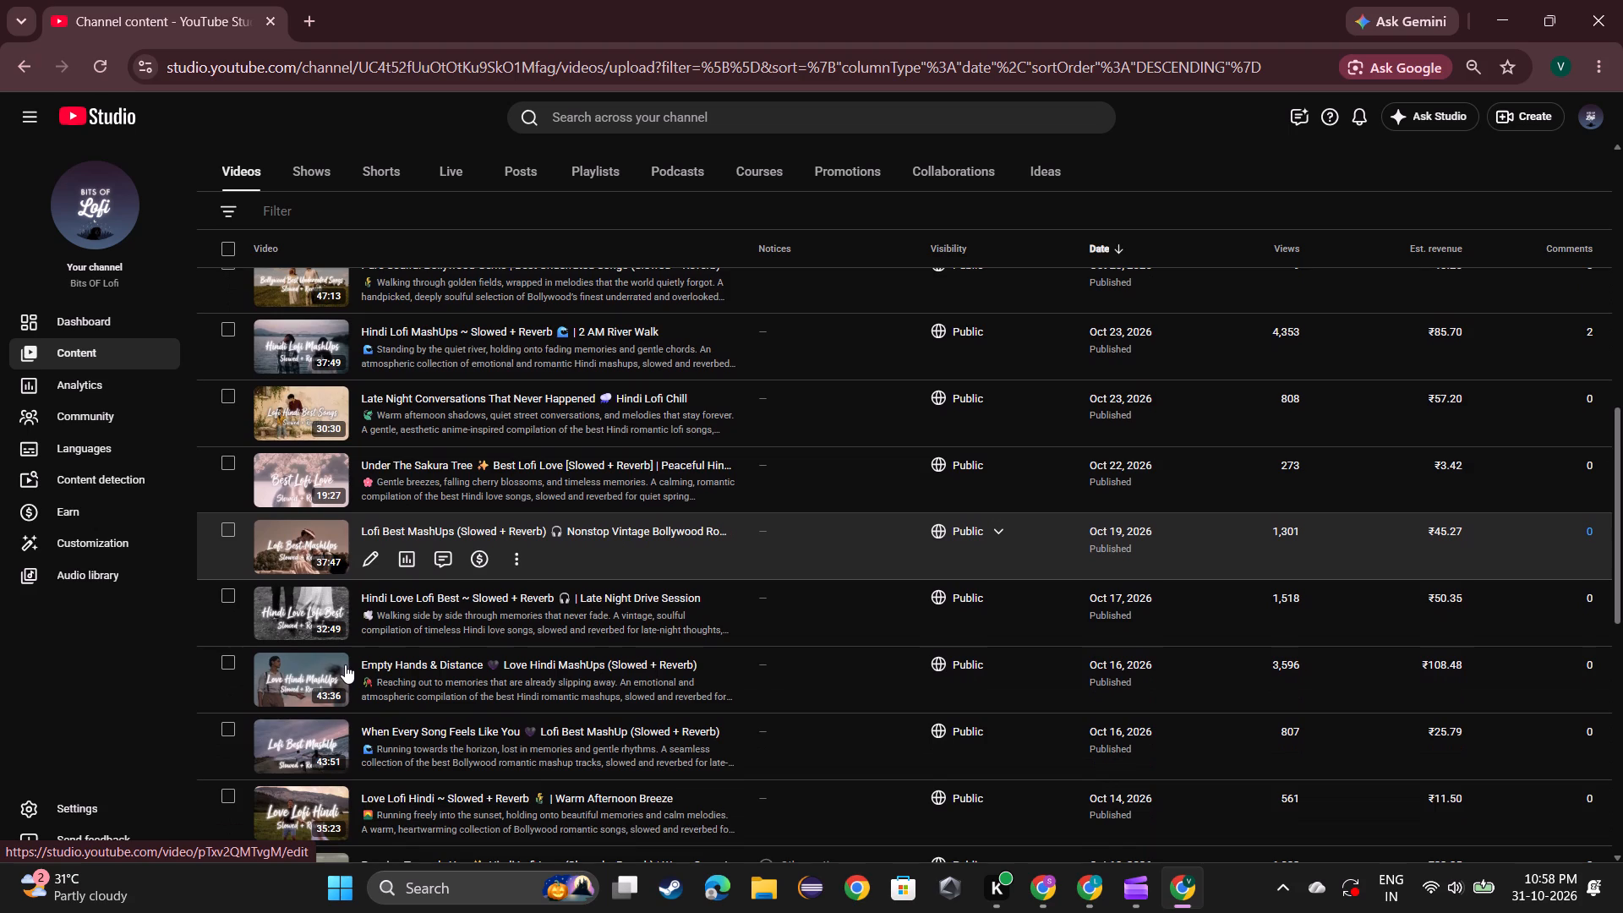
{"action": "scroll", "coordinate": [345, 662], "scroll_direction": "up", "scroll_amount": 1}
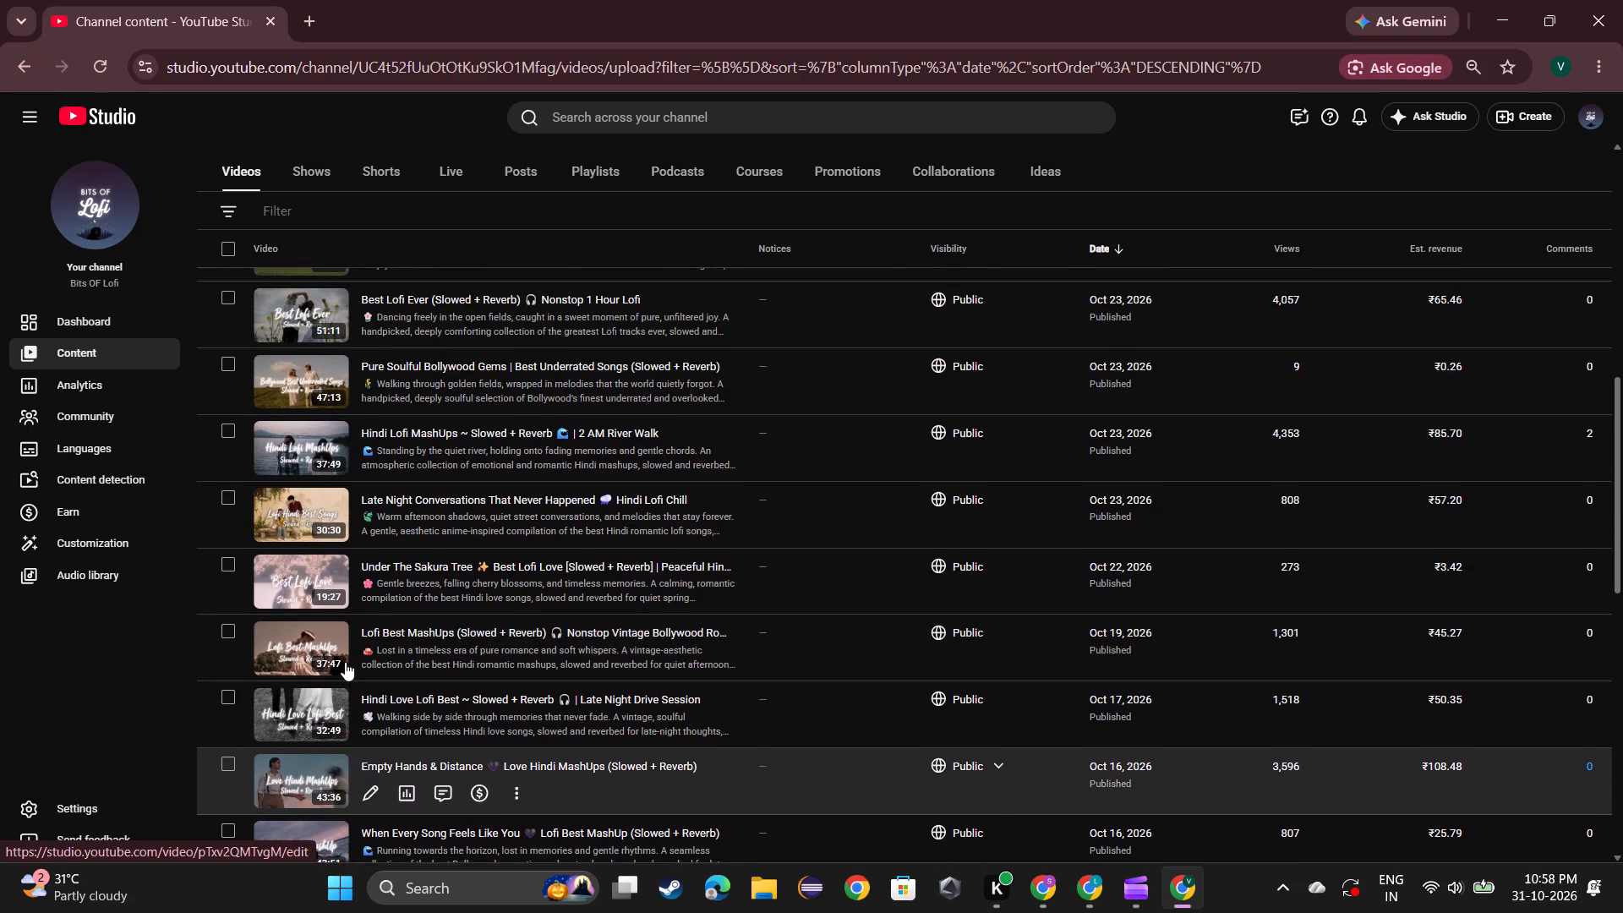
{"action": "scroll", "coordinate": [345, 662], "scroll_direction": "up", "scroll_amount": 4}
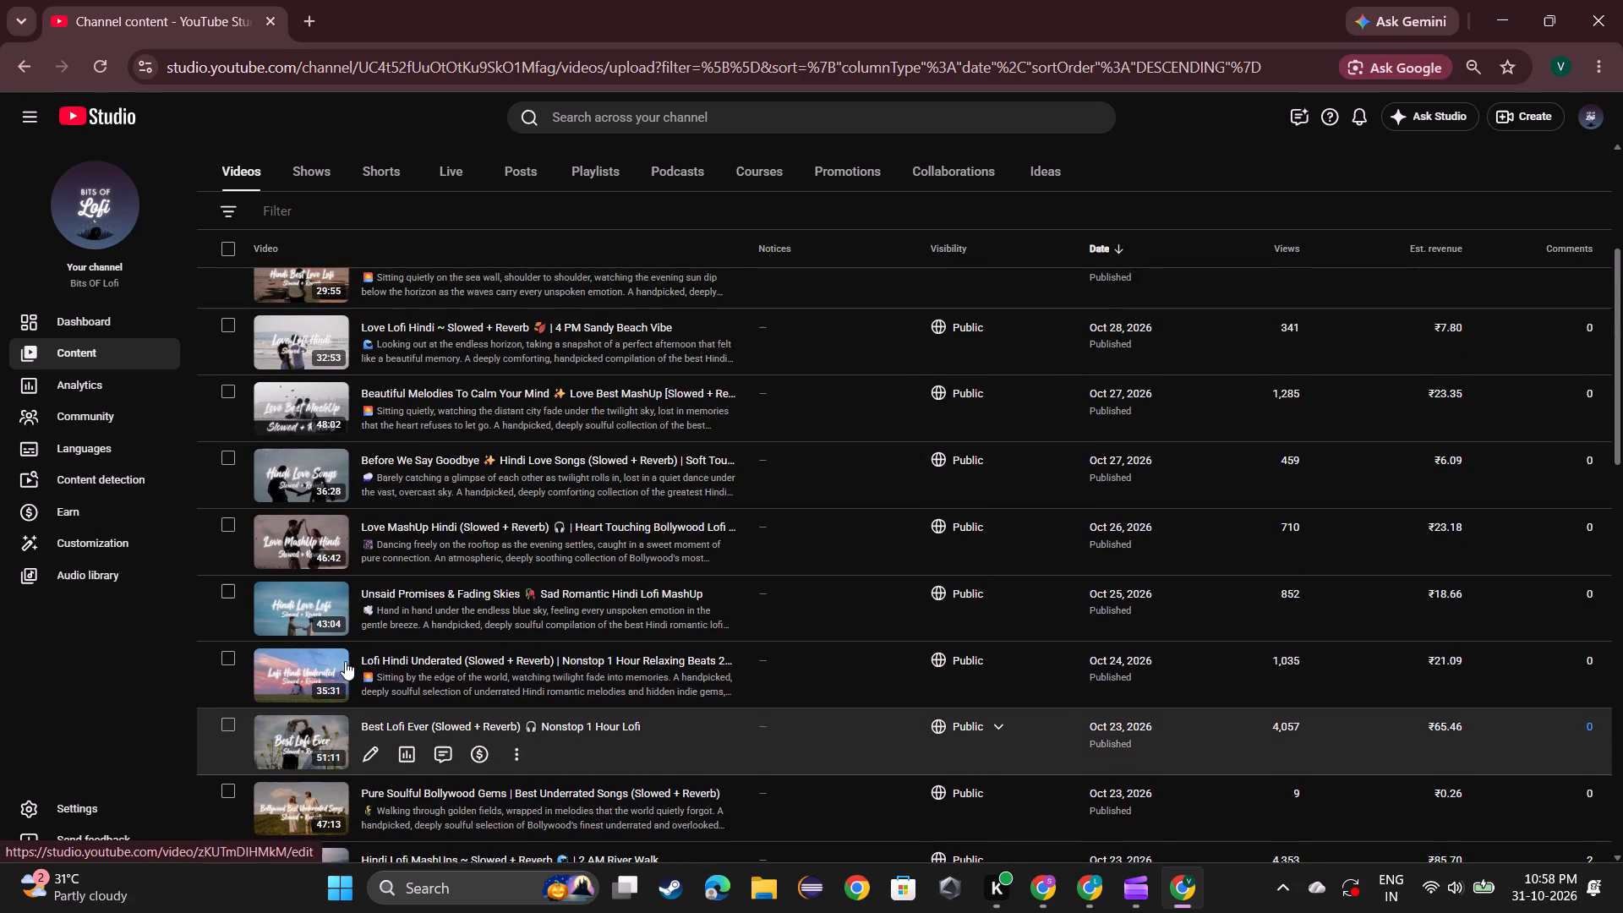
{"action": "scroll", "coordinate": [345, 661], "scroll_direction": "up", "scroll_amount": 4}
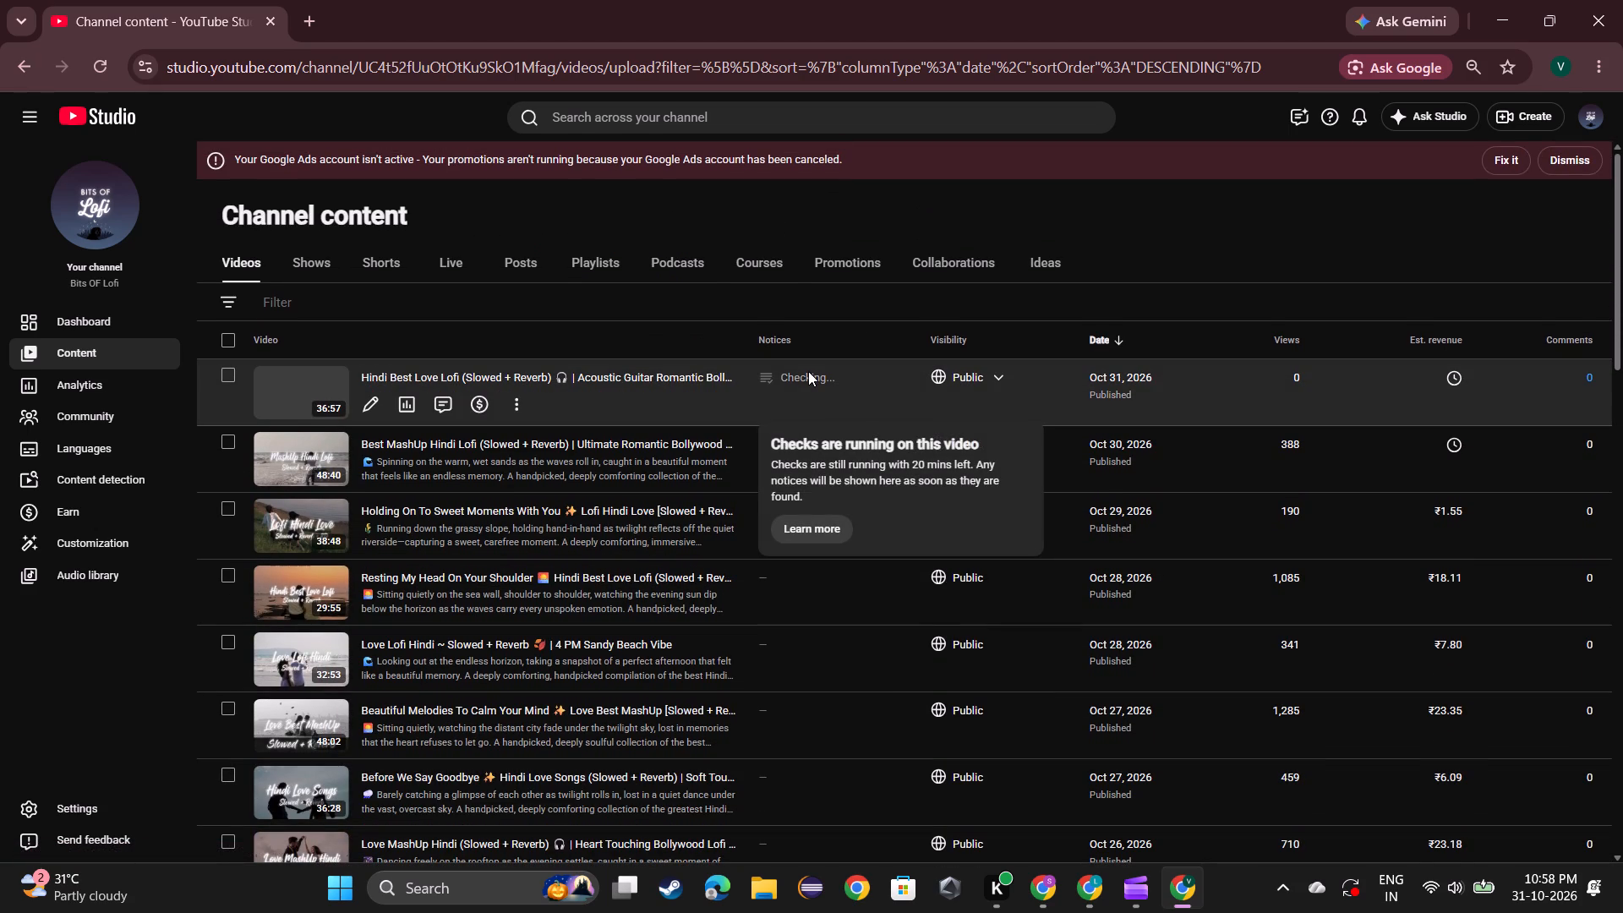
{"action": "left_click_drag", "start_coordinate": [751, 381], "coordinate": [924, 364]}
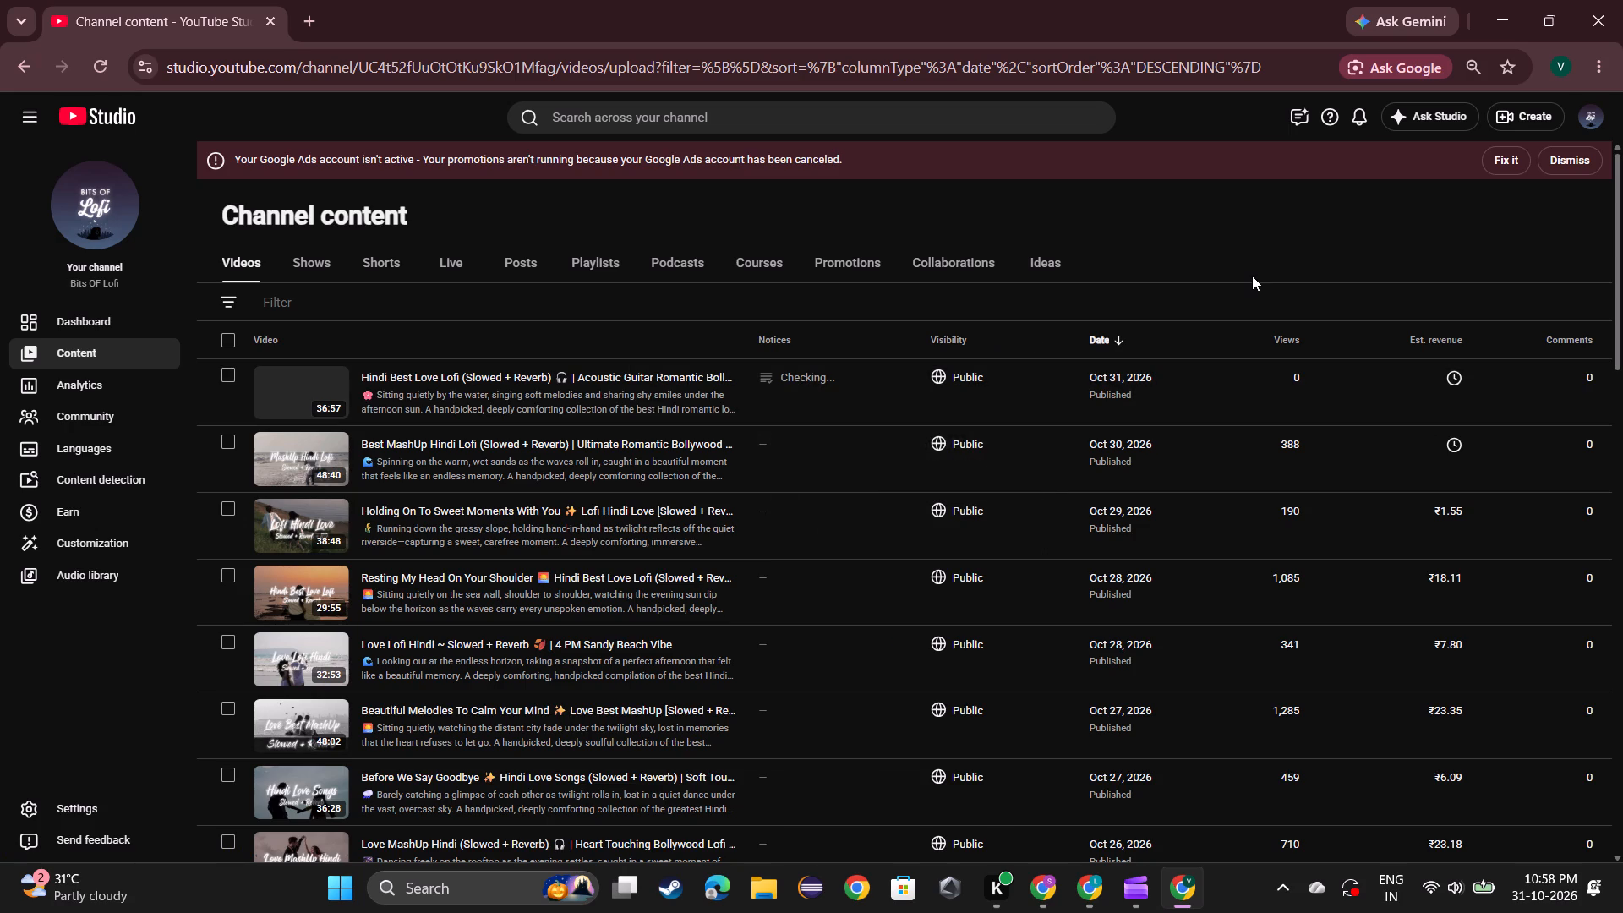
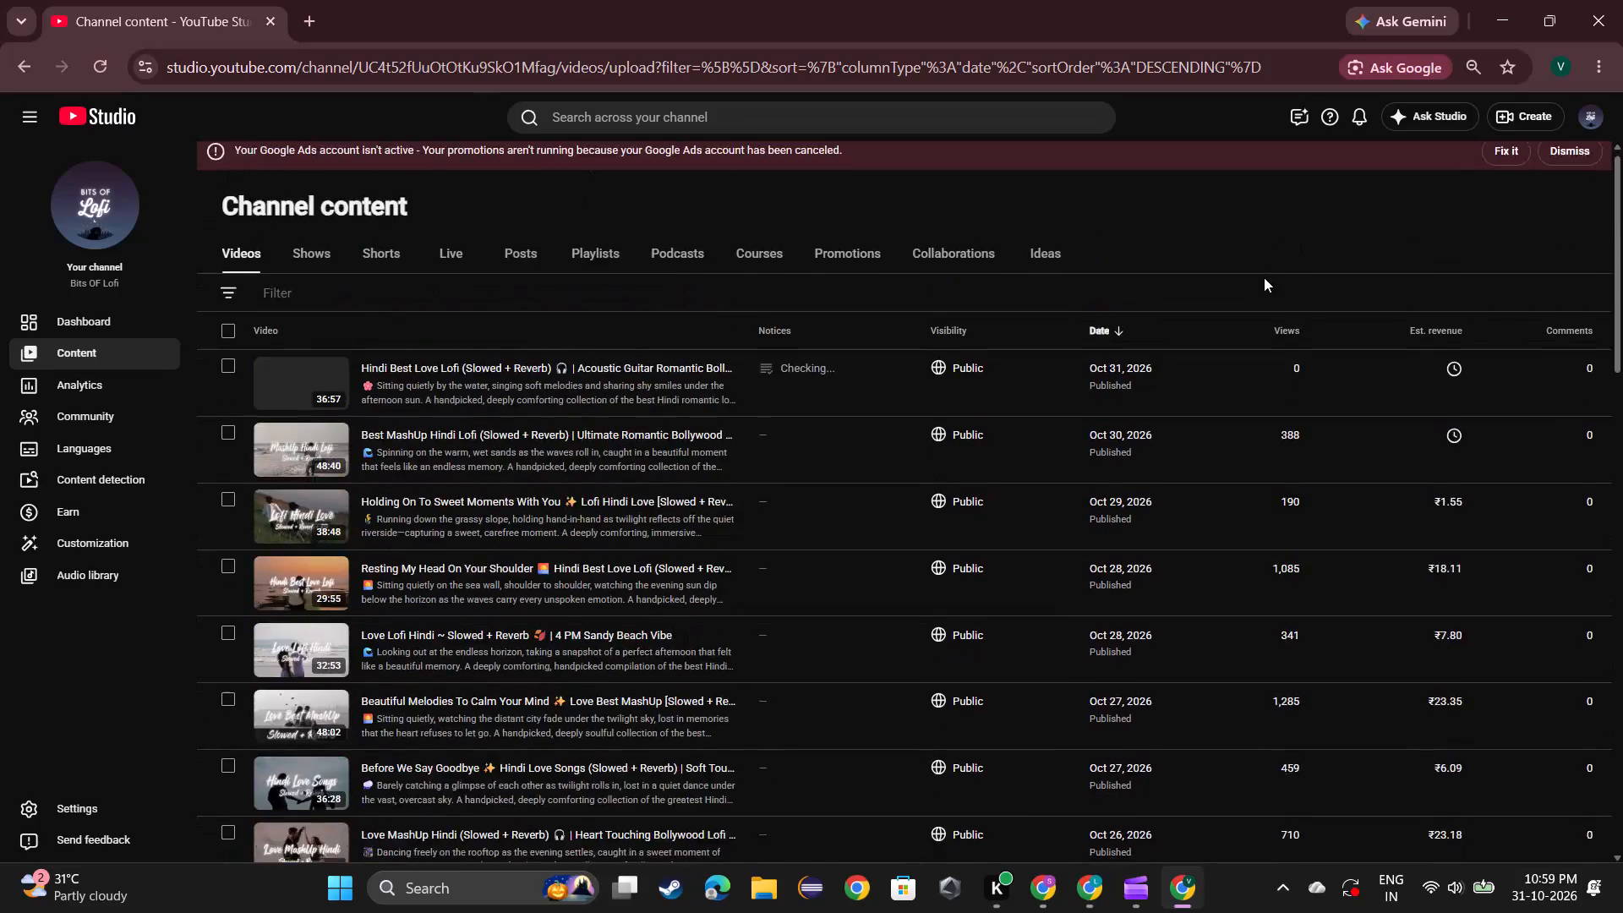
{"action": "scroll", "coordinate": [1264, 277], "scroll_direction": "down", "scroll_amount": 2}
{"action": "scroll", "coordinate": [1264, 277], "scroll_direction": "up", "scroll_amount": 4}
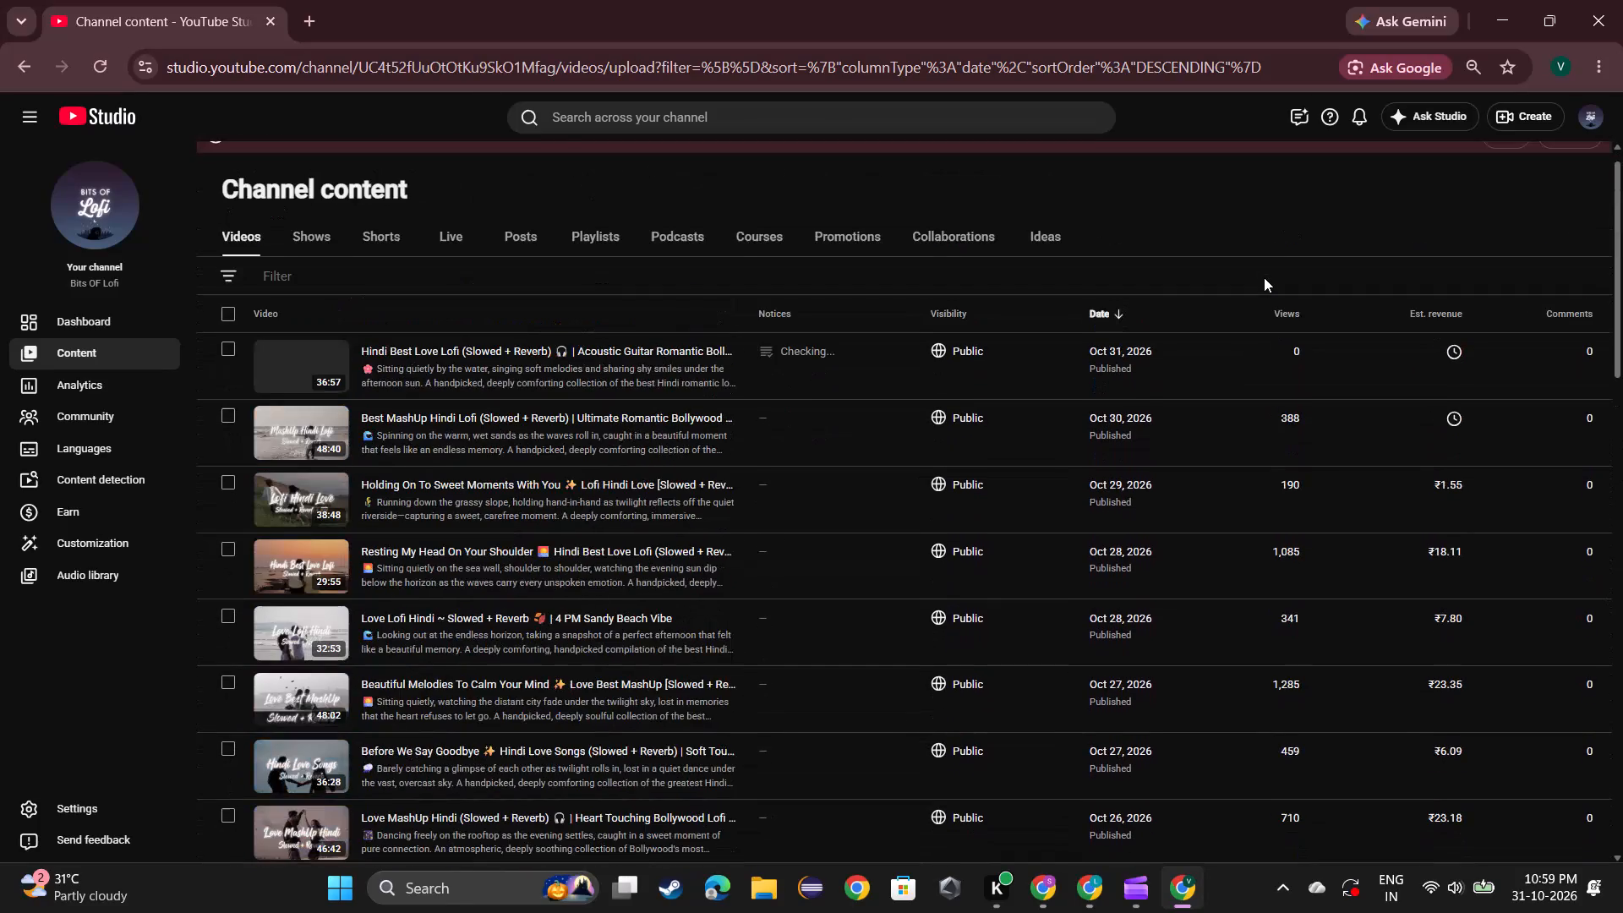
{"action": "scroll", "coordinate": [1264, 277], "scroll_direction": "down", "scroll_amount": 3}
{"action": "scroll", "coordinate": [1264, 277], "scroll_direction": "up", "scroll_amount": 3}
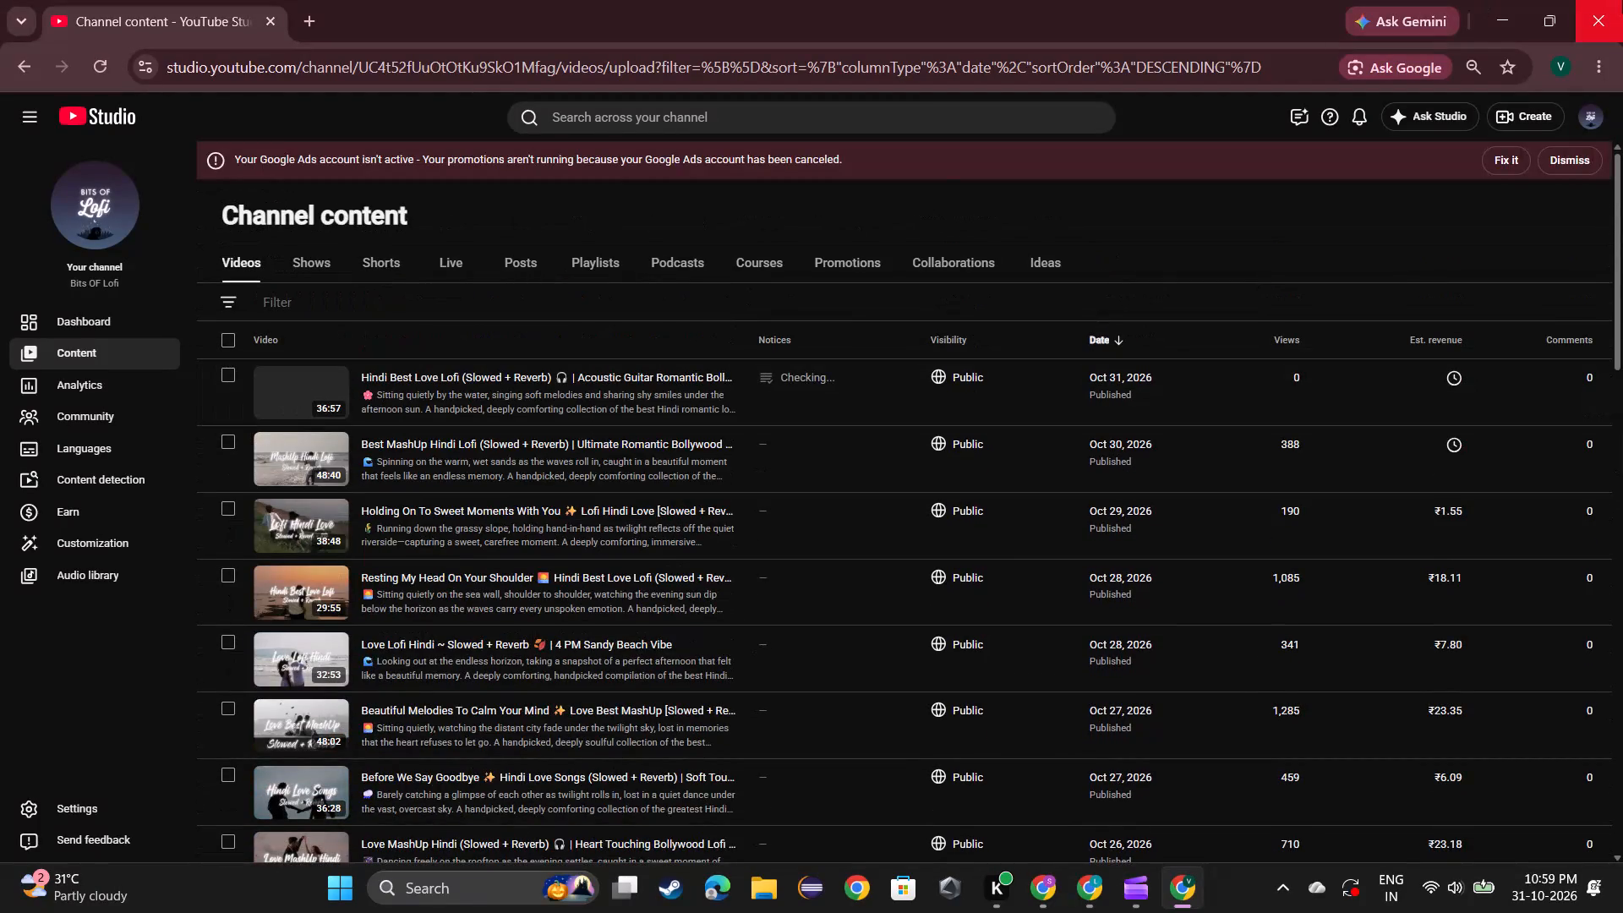
Close the finished YouTube Studio, Clipchamp export and Gemini chat windows.
{"action": "left_click", "coordinate": [1621, 0]}
{"action": "left_click", "coordinate": [1622, 3]}
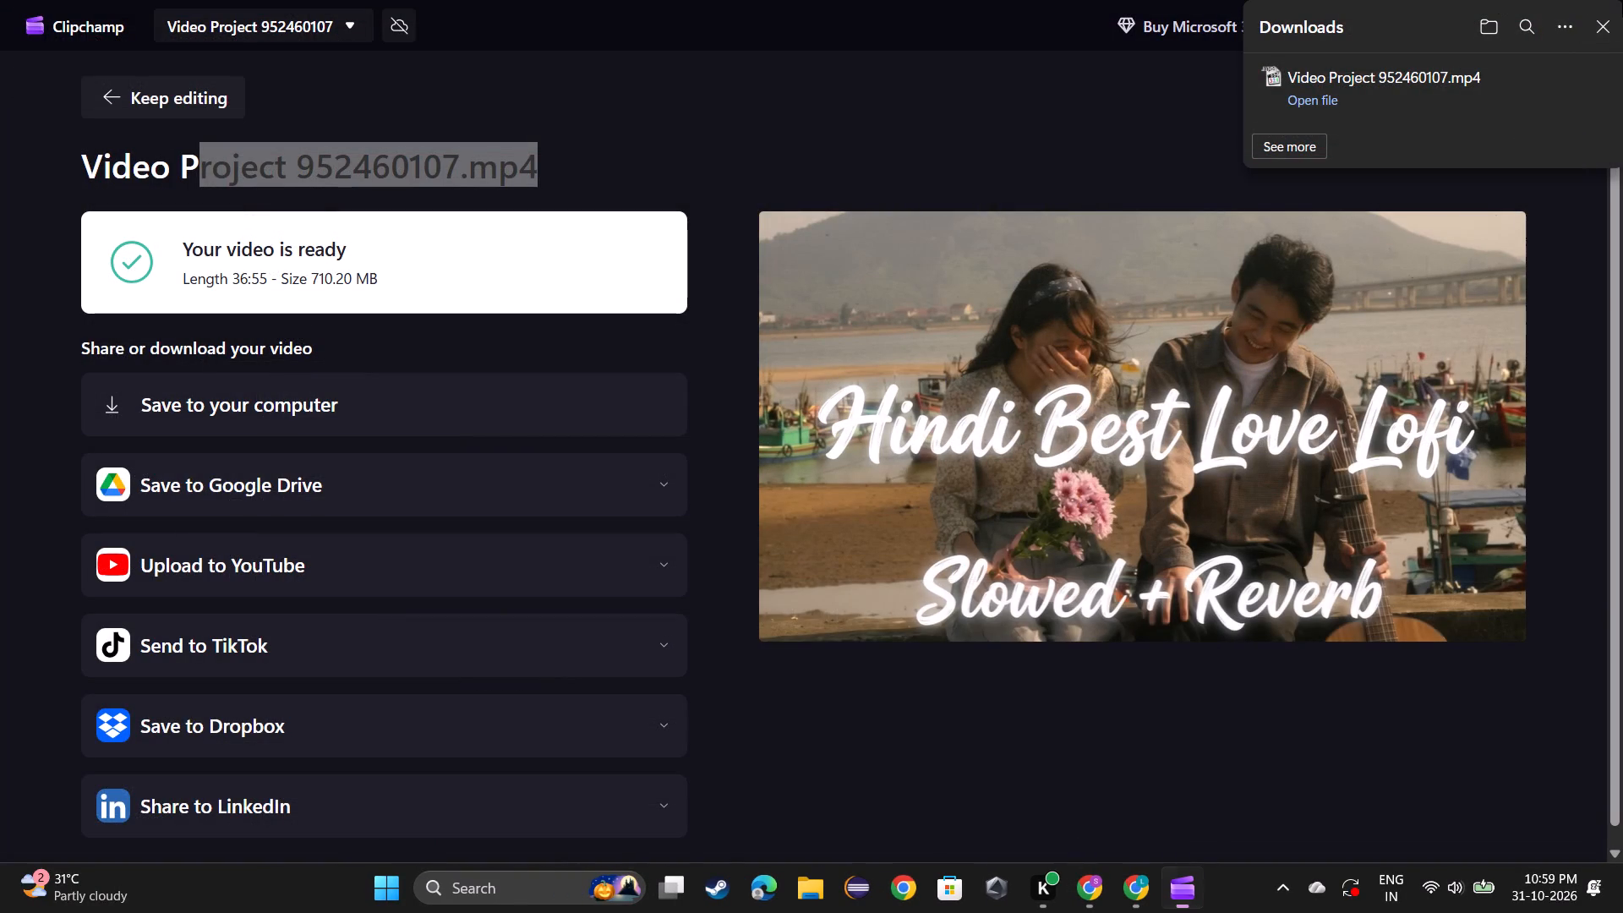
{"action": "double_click", "coordinate": [1608, 15]}
{"action": "left_click", "coordinate": [1608, 15]}
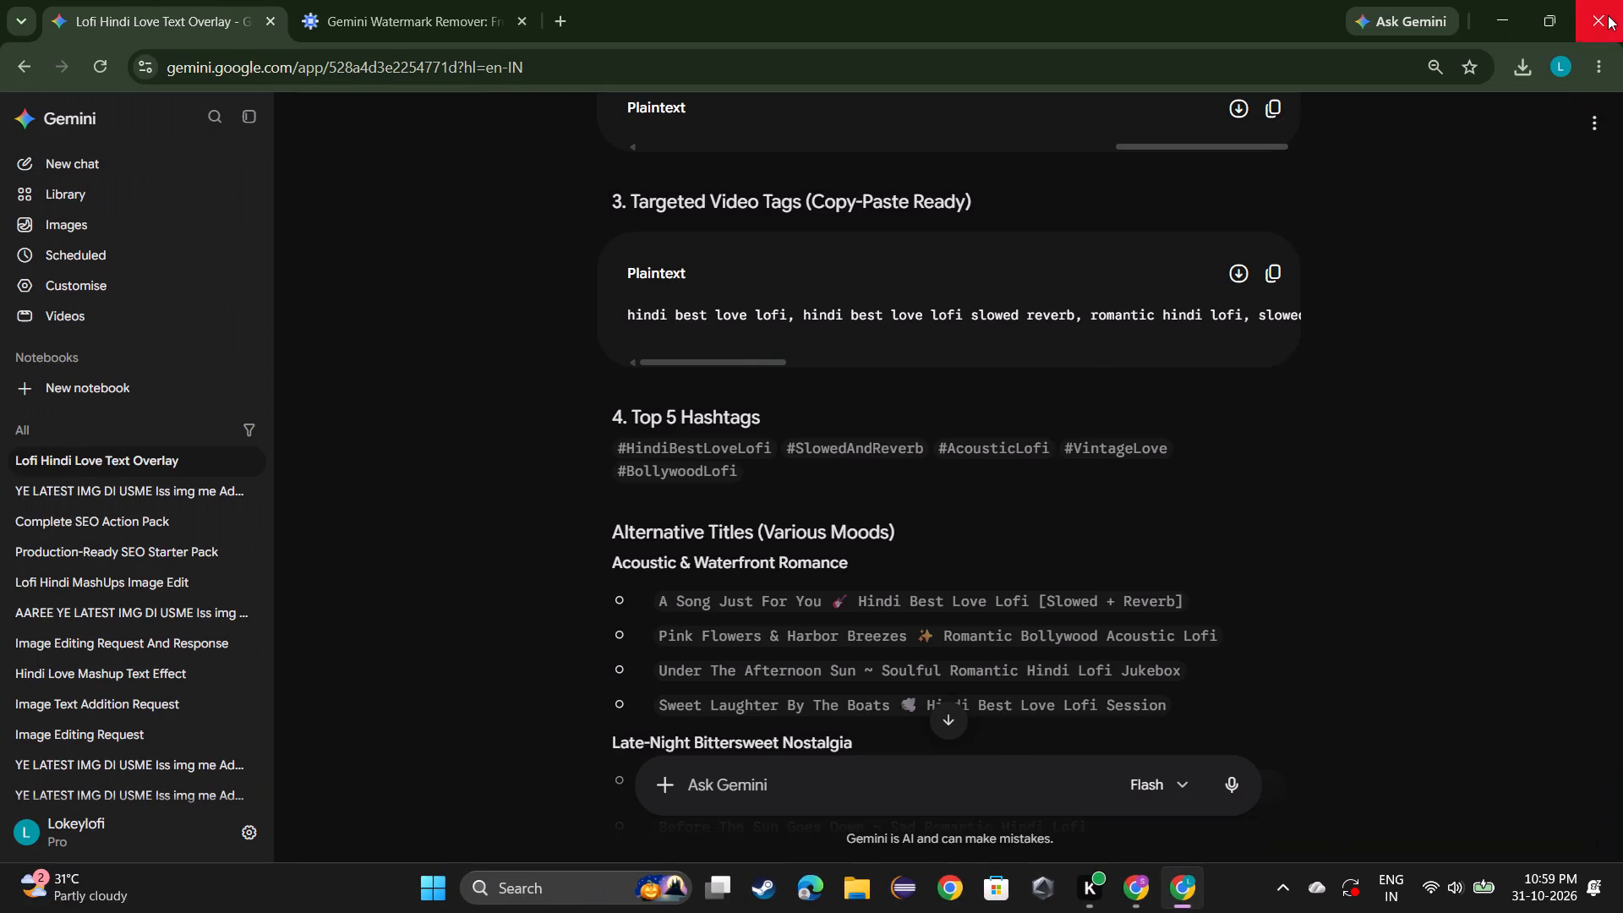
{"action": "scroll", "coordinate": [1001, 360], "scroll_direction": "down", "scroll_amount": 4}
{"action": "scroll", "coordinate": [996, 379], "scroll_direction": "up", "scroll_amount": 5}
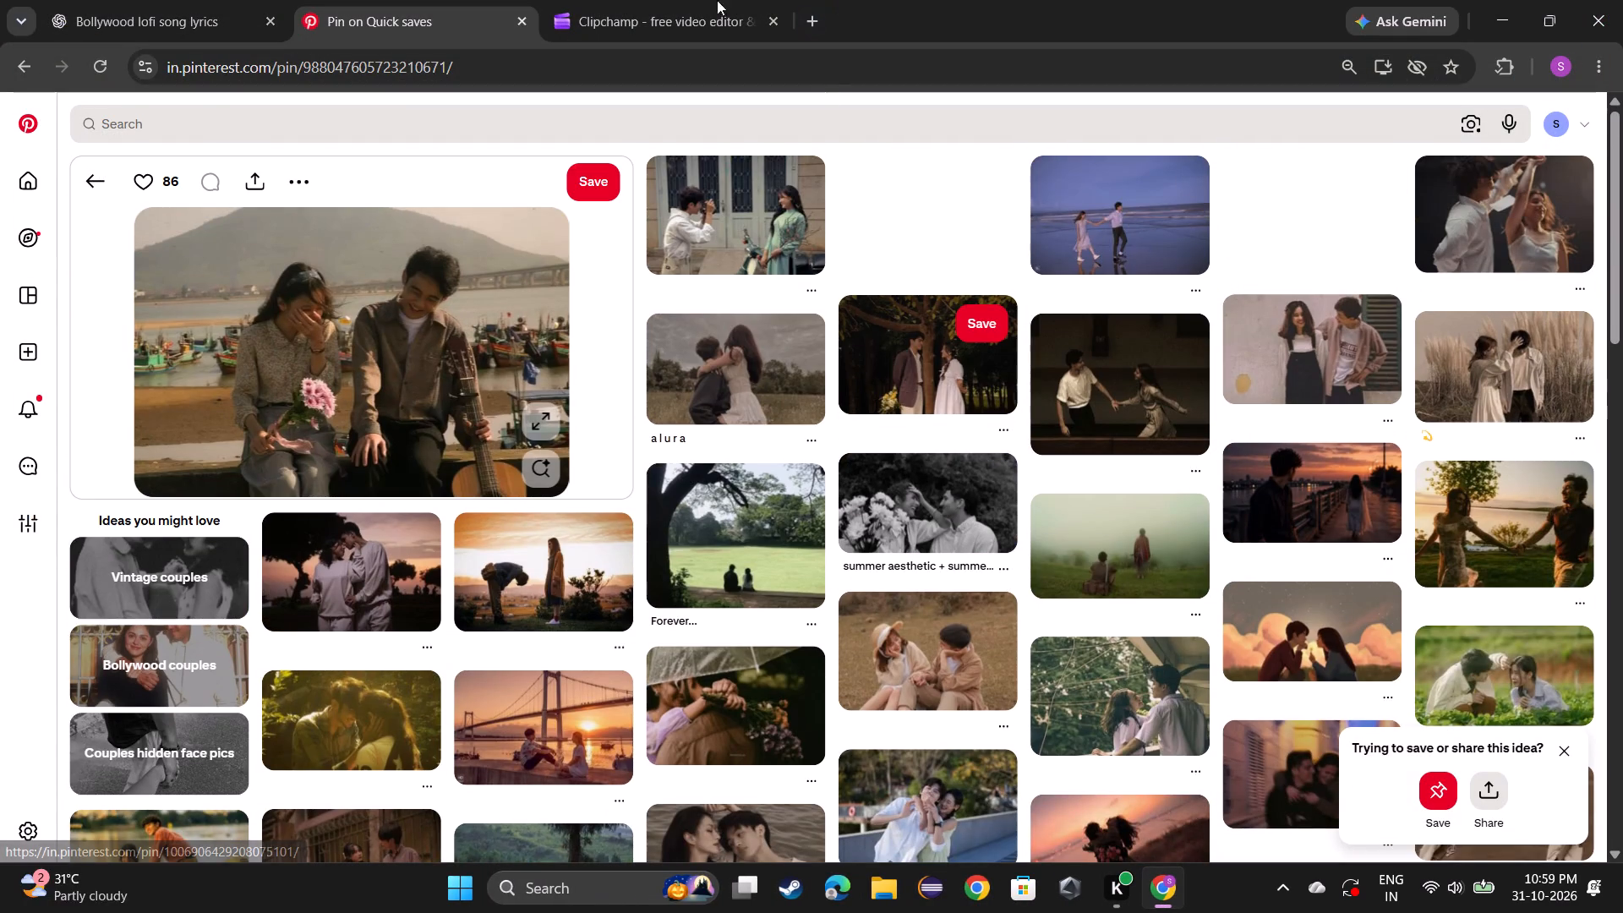